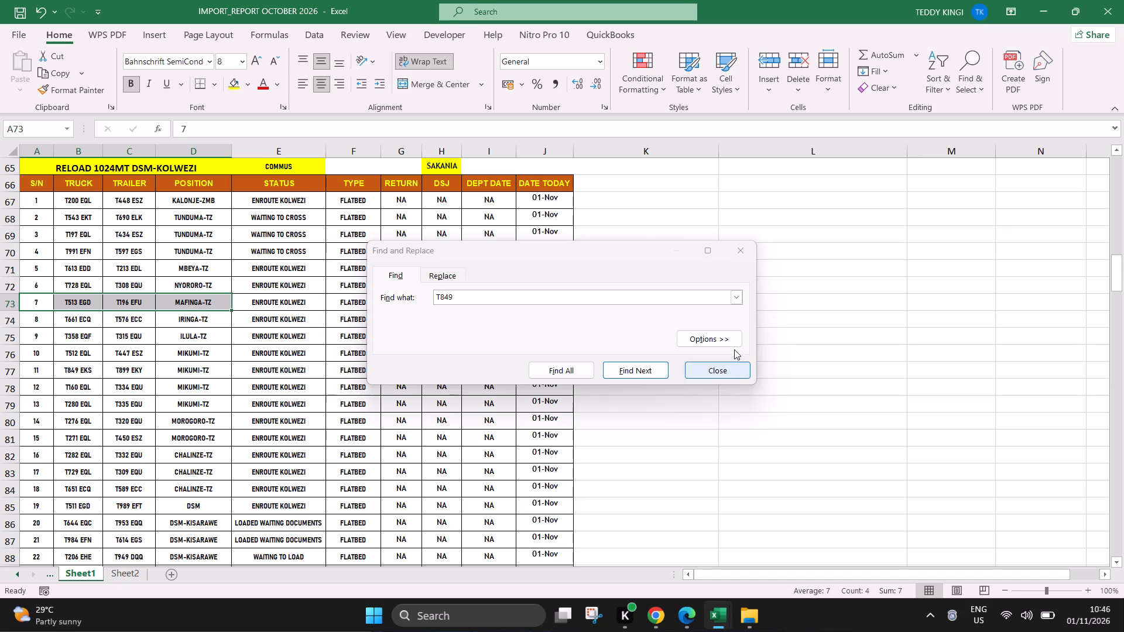
Close the Find and Replace dialog in the October 2026 import report.
click(736, 246)
Switch from the import report to the open Reload Tracking Report workbook.
click(710, 629)
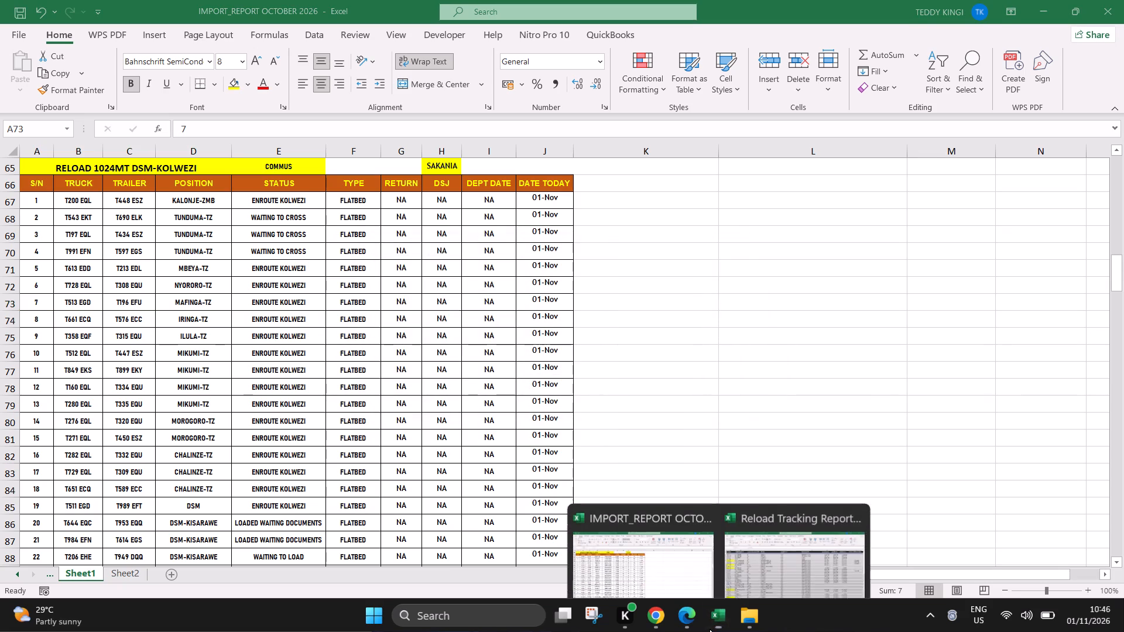
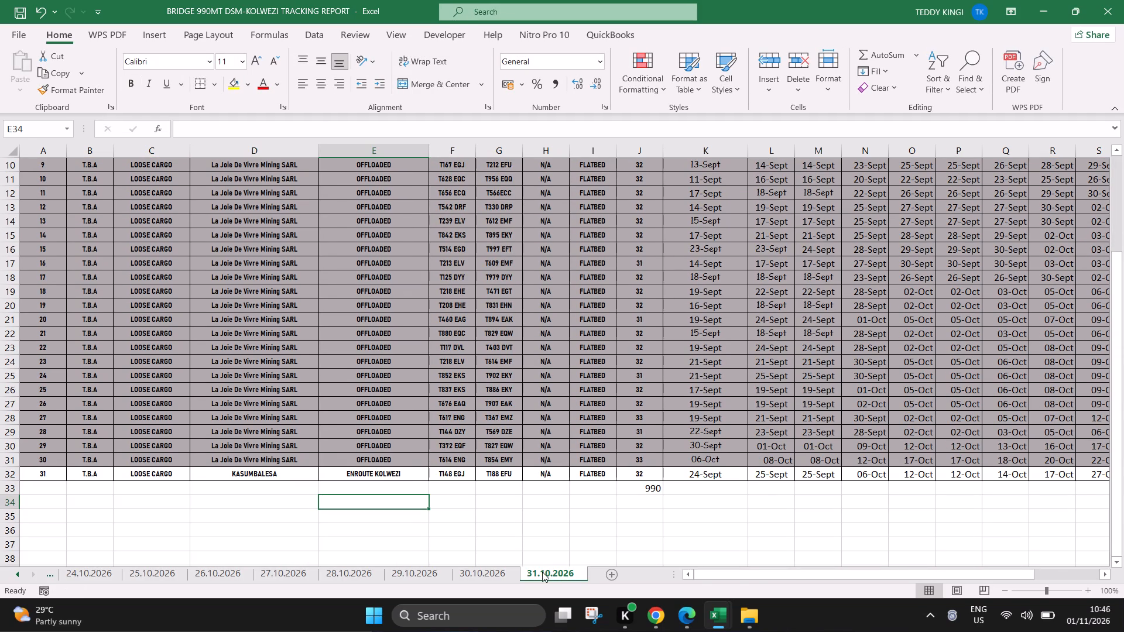
Create a copy of the 31.10.2026 sheet at the end of the workbook.
right_click(542, 574)
click(584, 433)
scroll(584, 436, down, 18)
click(502, 472)
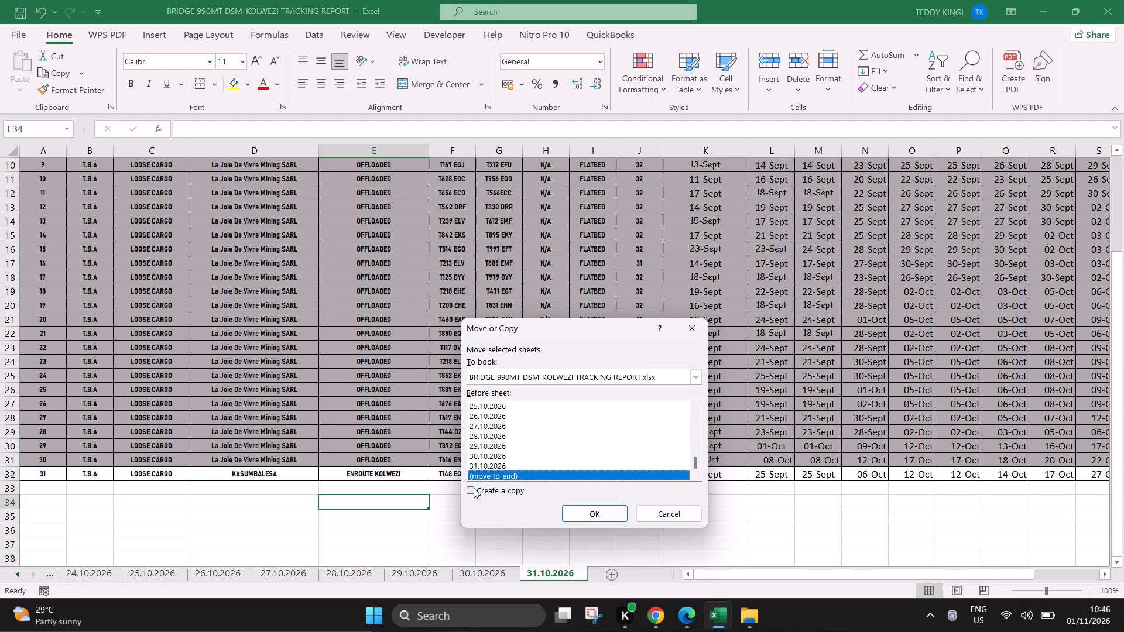
click(472, 489)
click(597, 510)
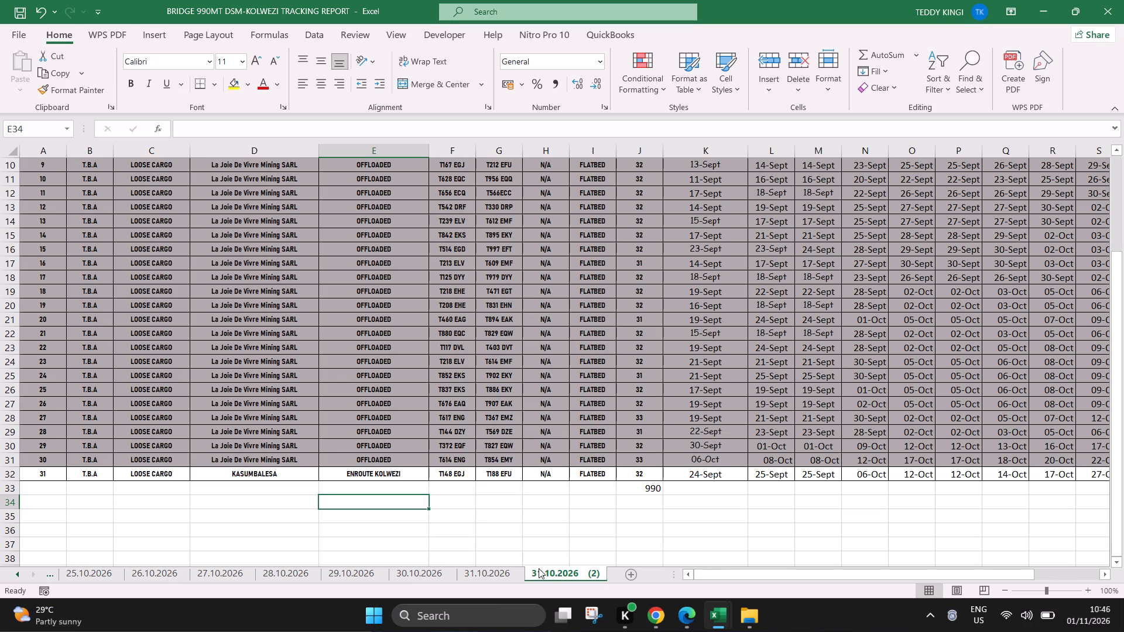
Rename the copied sheet as 01.11.2026.
right_click(552, 572)
click(608, 420)
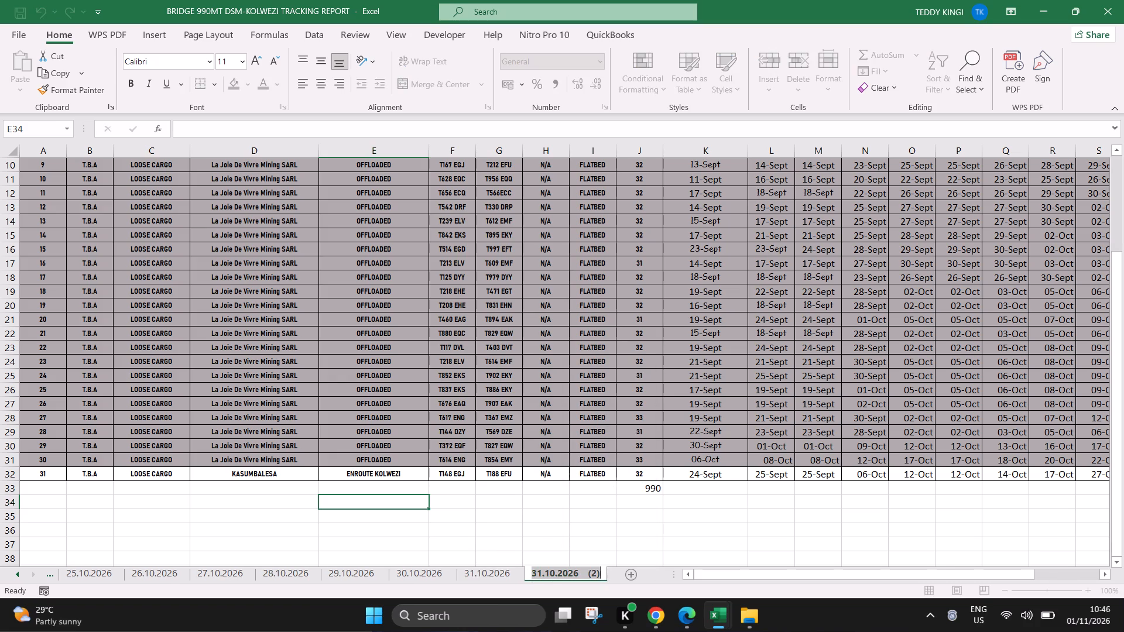
click(599, 568)
key(BackSpace)
key(BackSpace)
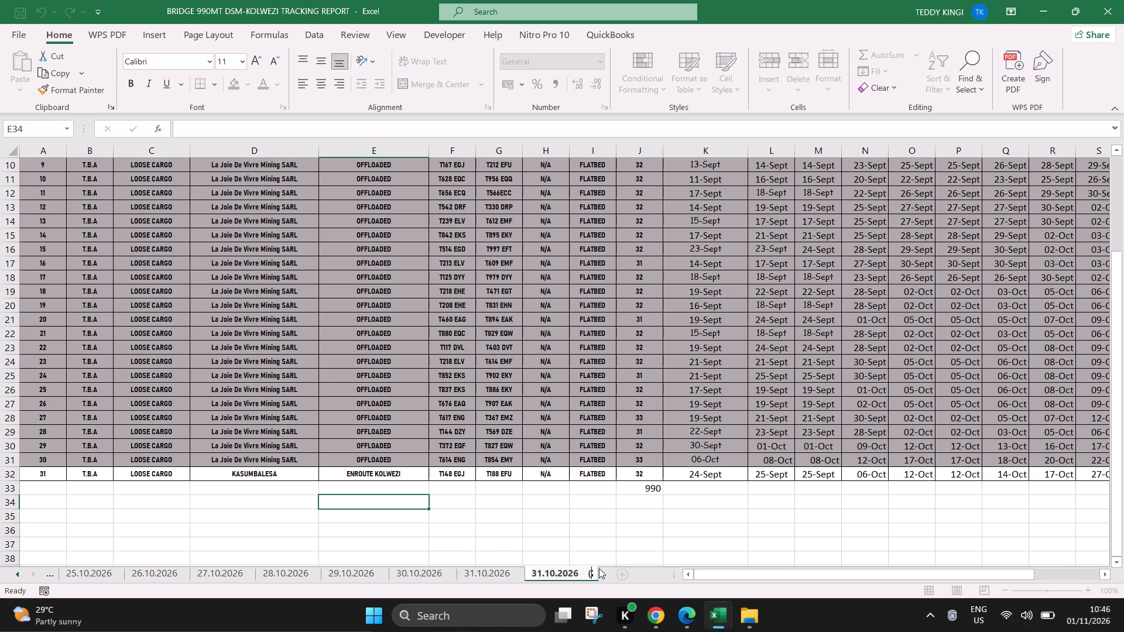
key(BackSpace)
key(BackSpace)
key(BackSpace)
click(553, 571)
key(BackSpace)
key(1)
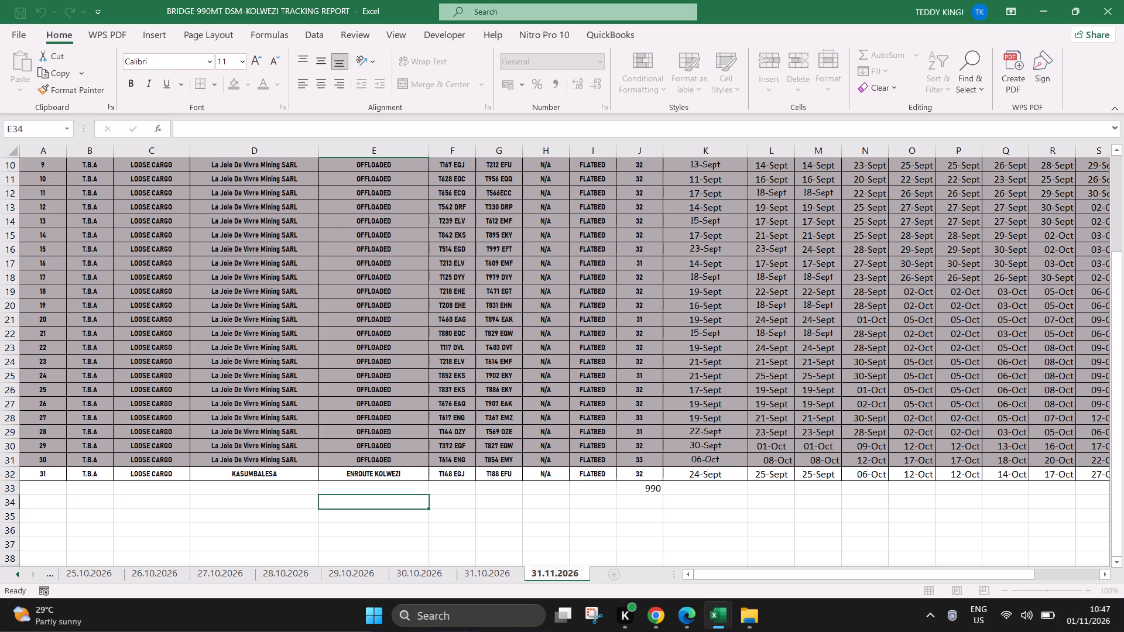
click(537, 572)
key(BackSpace)
key(0)
click(570, 535)
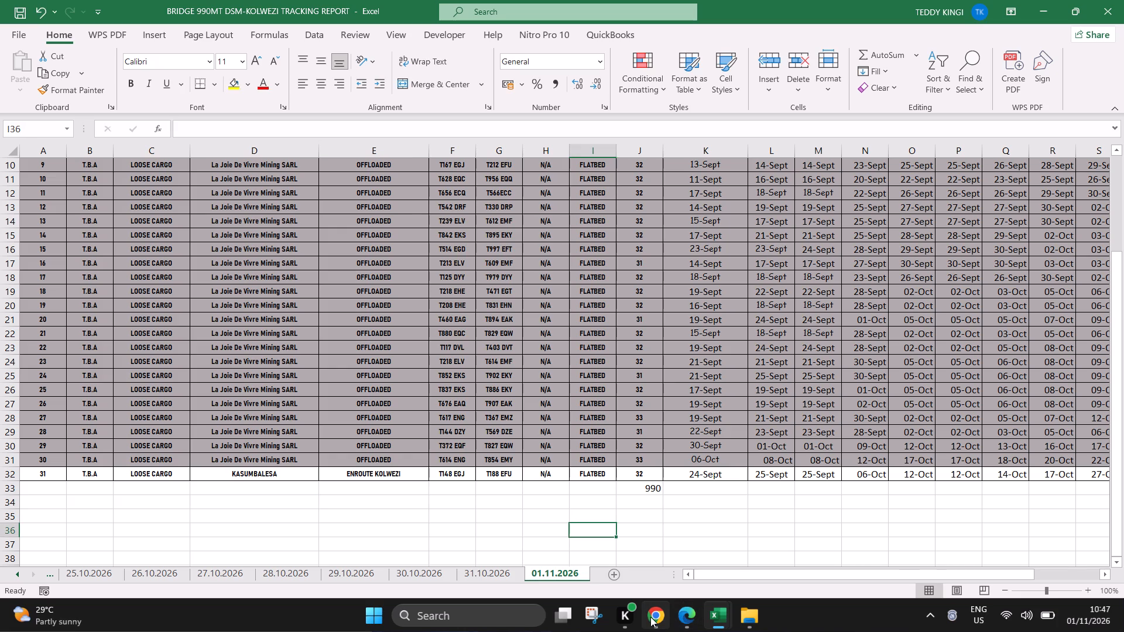
click(650, 617)
click(146, 0)
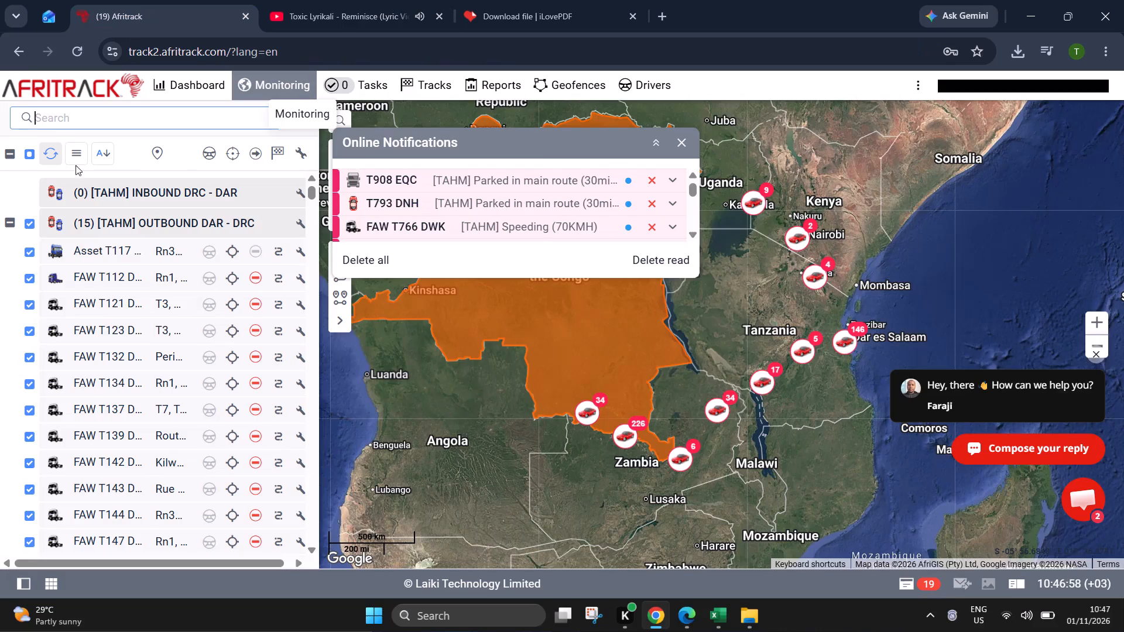
click(52, 117)
text(148)
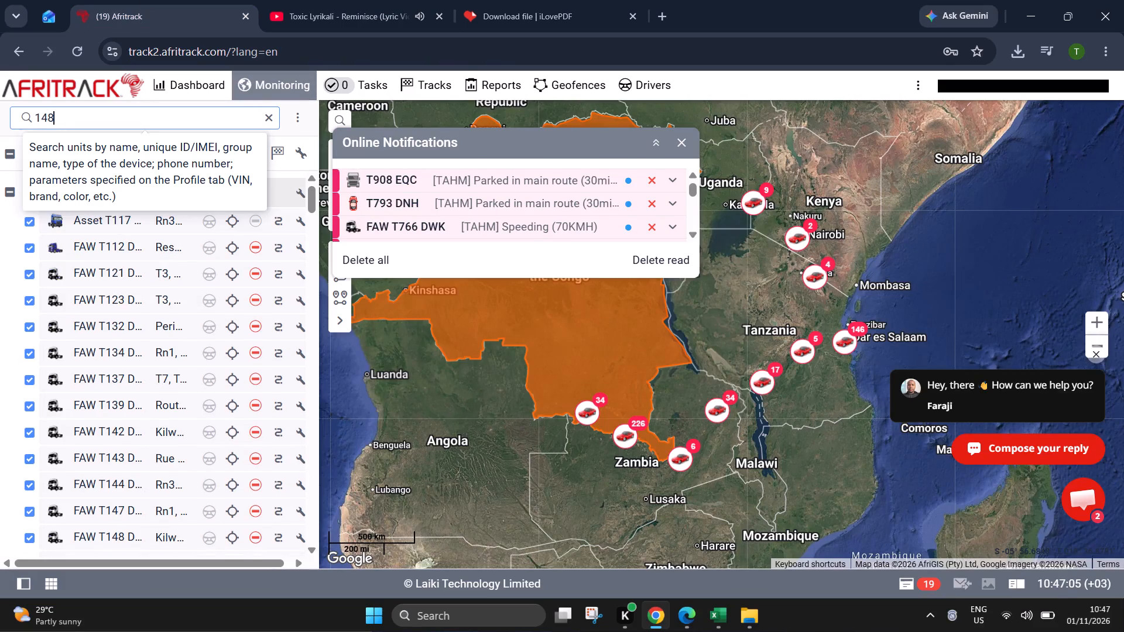
double_click(87, 301)
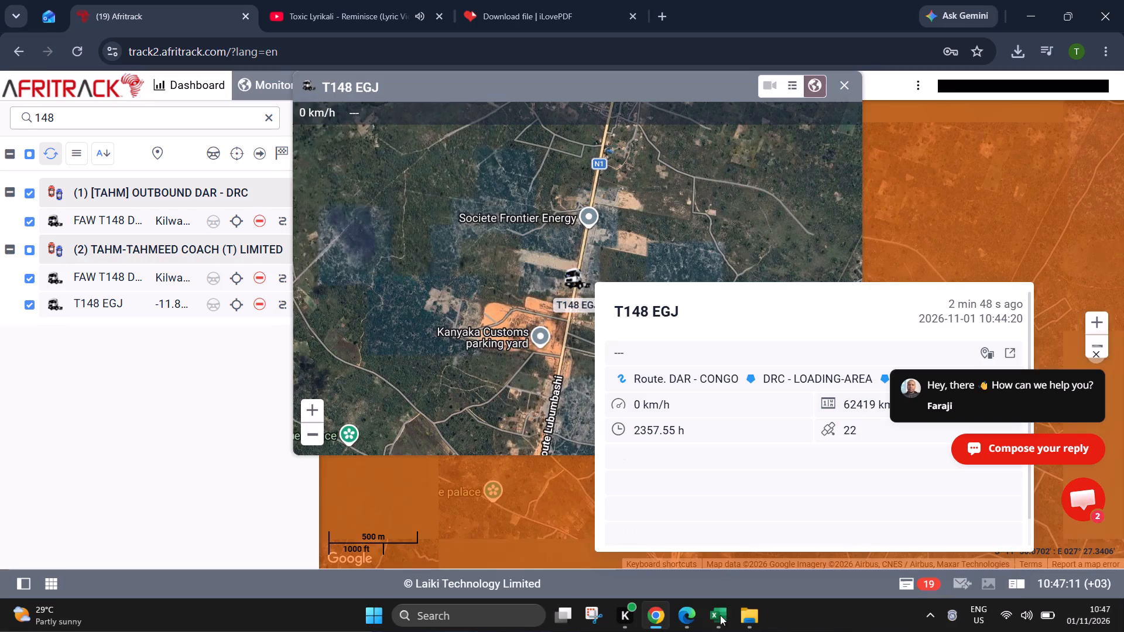
click(718, 624)
click(950, 552)
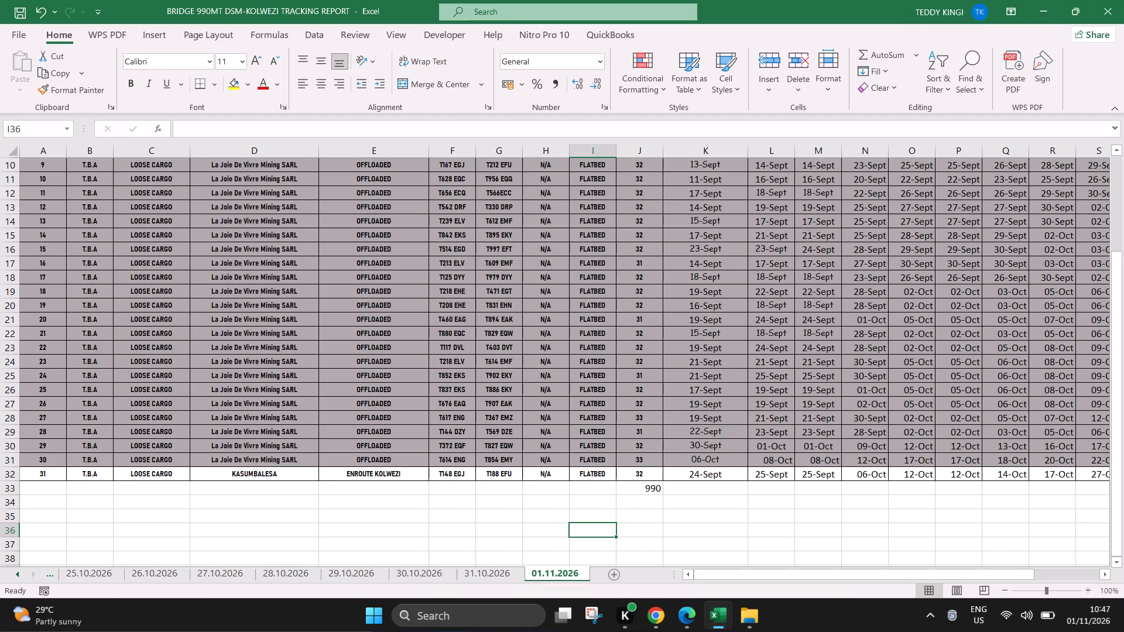
click(251, 473)
text(KANYAKA-DRC)
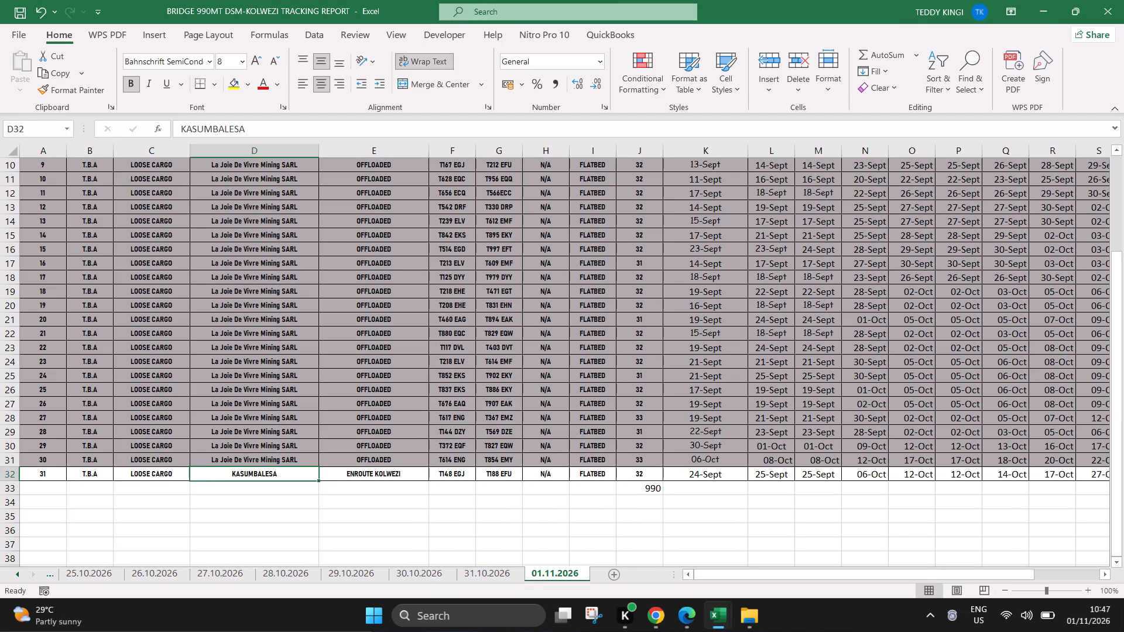
click(294, 522)
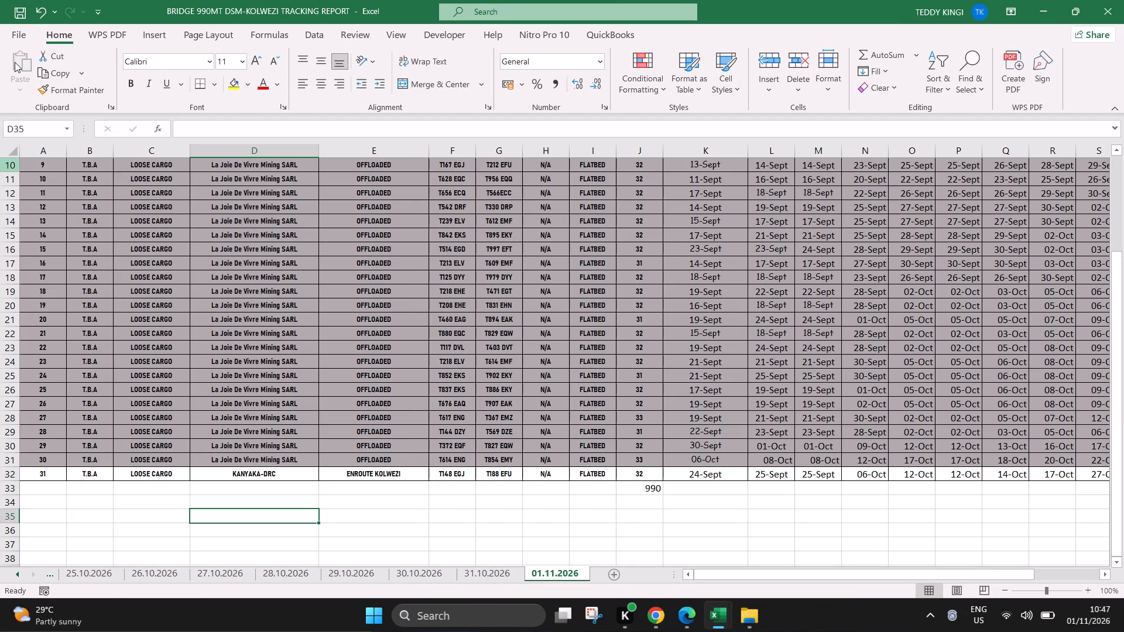
Save the BRIDGE 990MT DSM-KOLWEZI tracking report, check row 32's remaining date columns, and close the workbook.
click(13, 8)
drag(723, 571, 1051, 594)
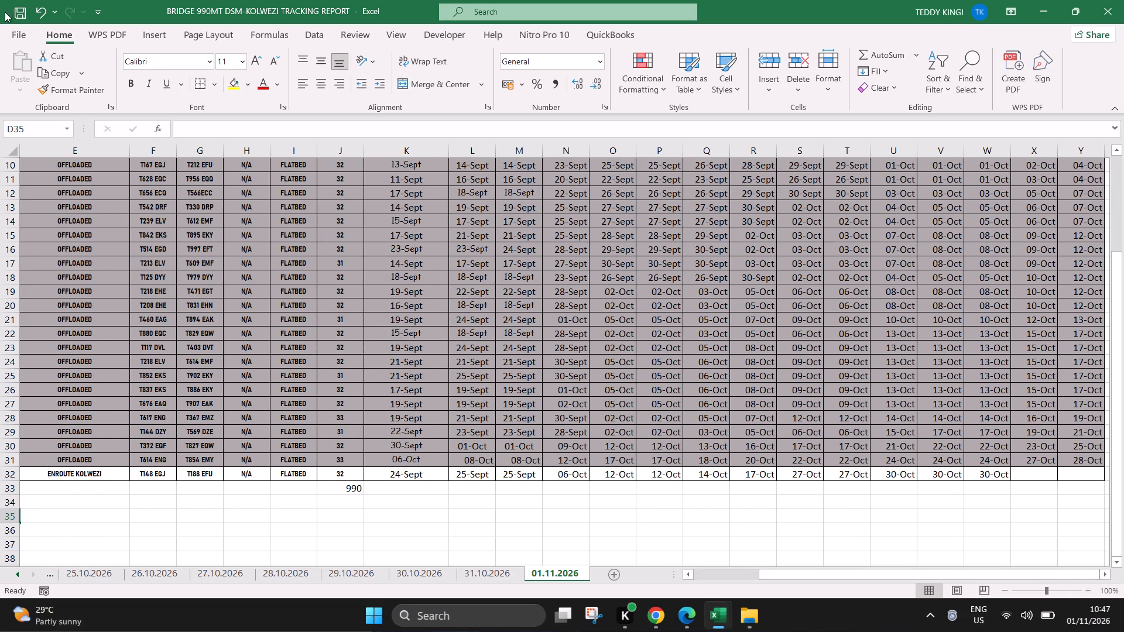
click(14, 12)
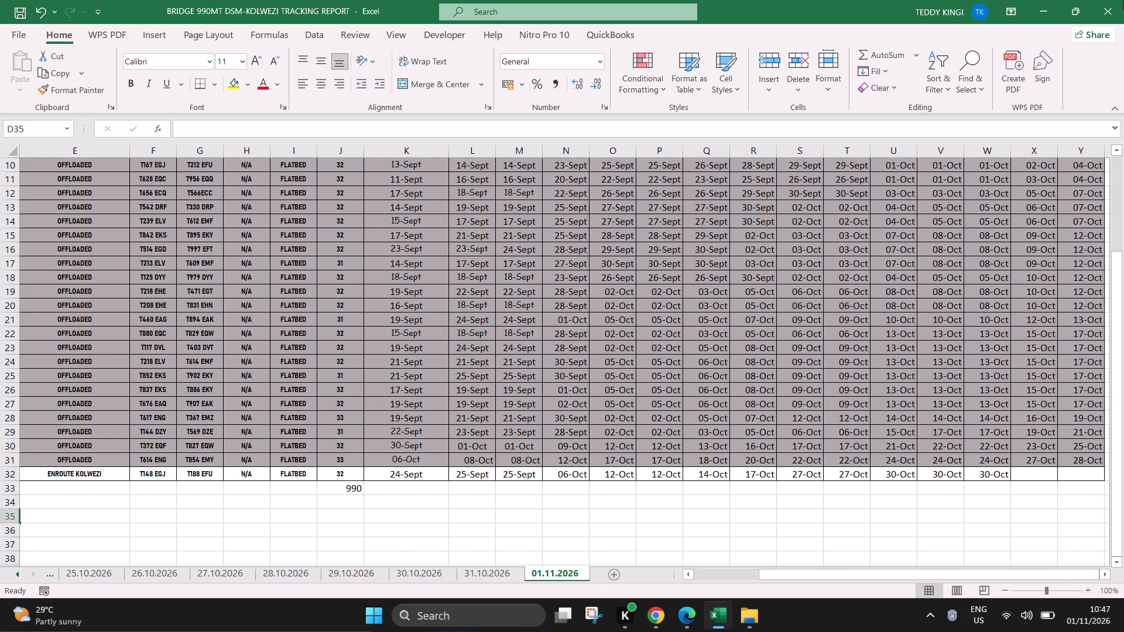
click(1117, 6)
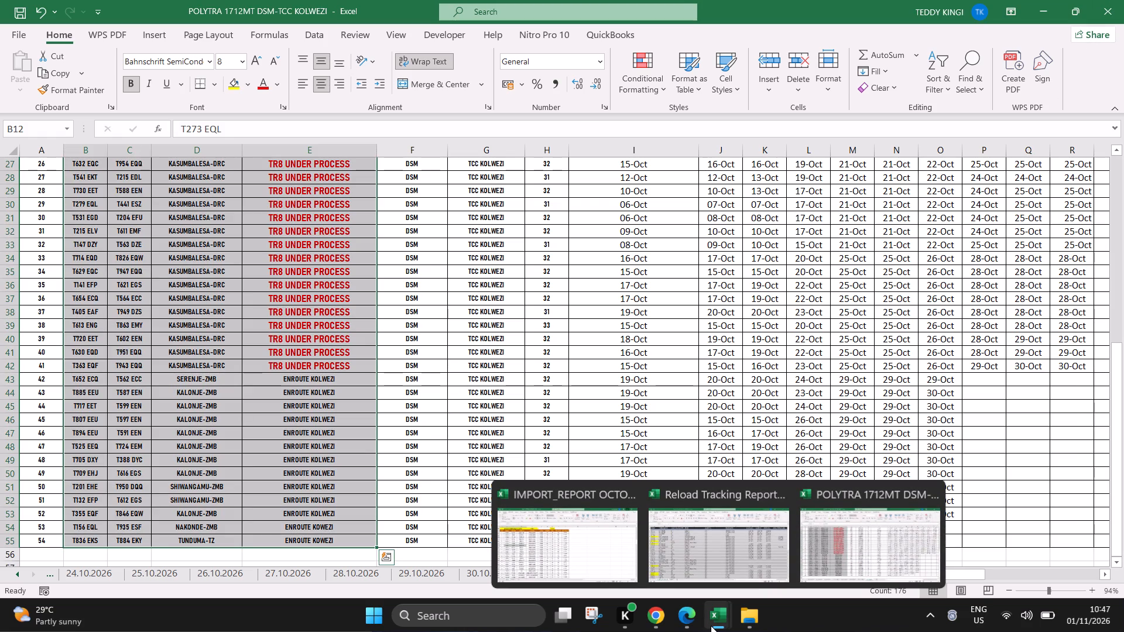
Switch to the POLYTRA 1712MT DSM-TCC KOLWEZI workbook, save it and close it.
click(875, 549)
click(796, 391)
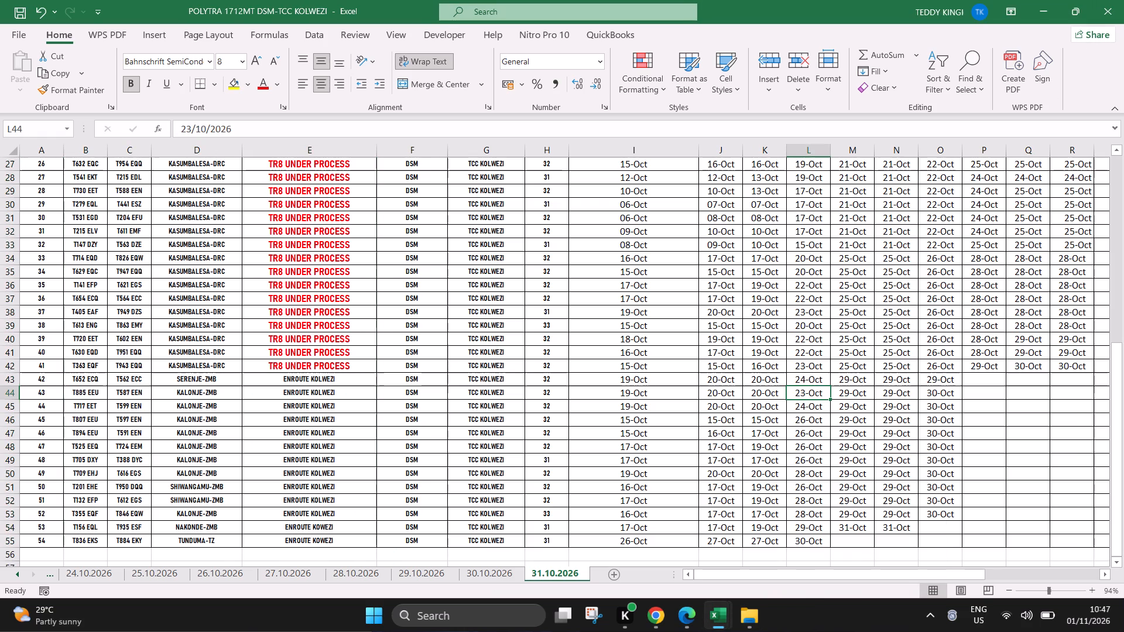
click(17, 6)
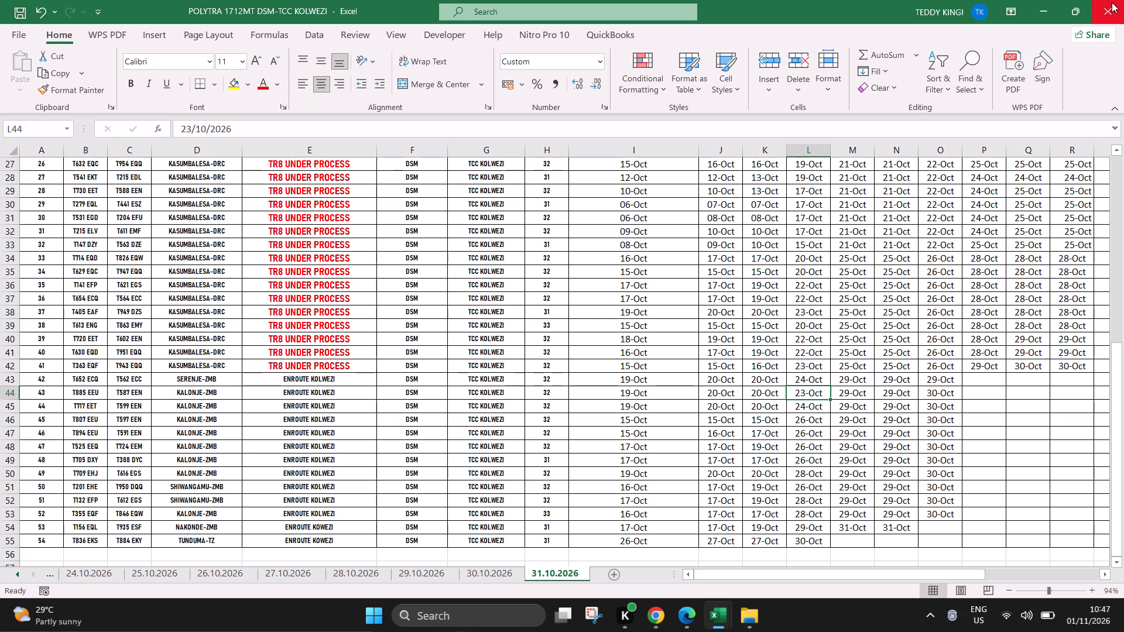
click(1112, 2)
Examine the truck locations, statuses and dates across the Tracking 31.10.2026 sheet of the Reload Tracking Report.
click(612, 335)
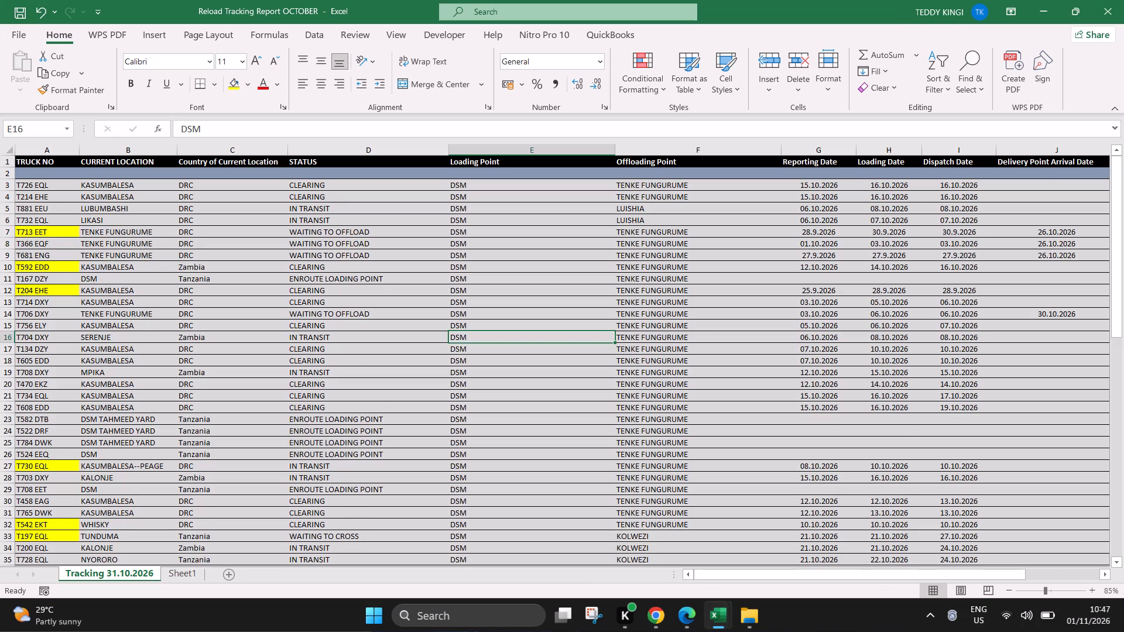
scroll(194, 253, down, 16)
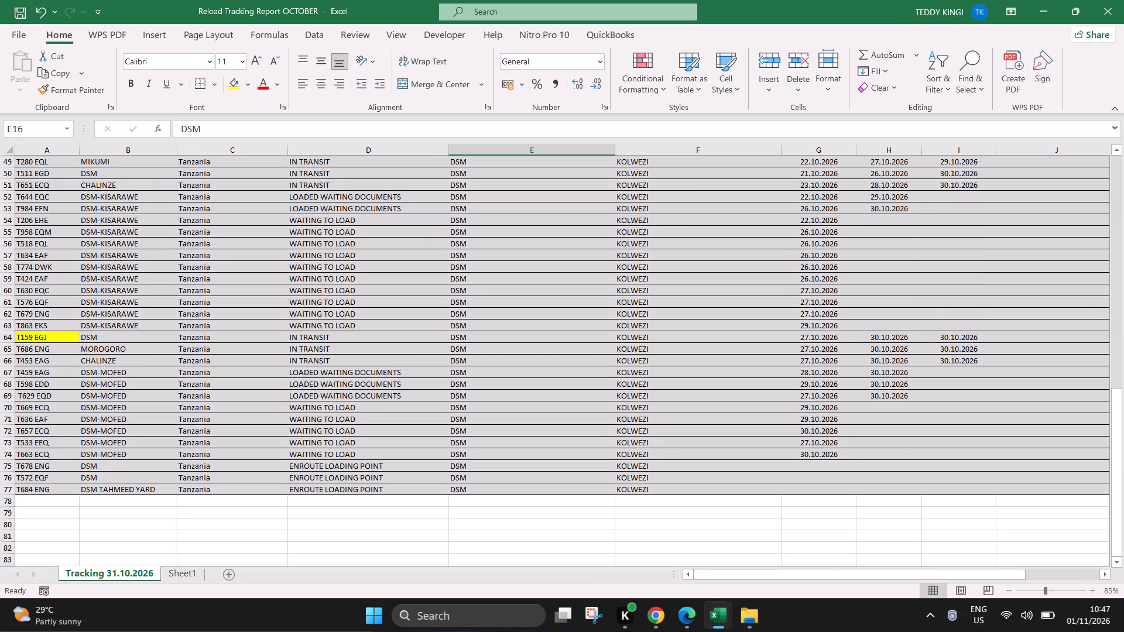
scroll(304, 255, up, 20)
scroll(296, 275, up, 5)
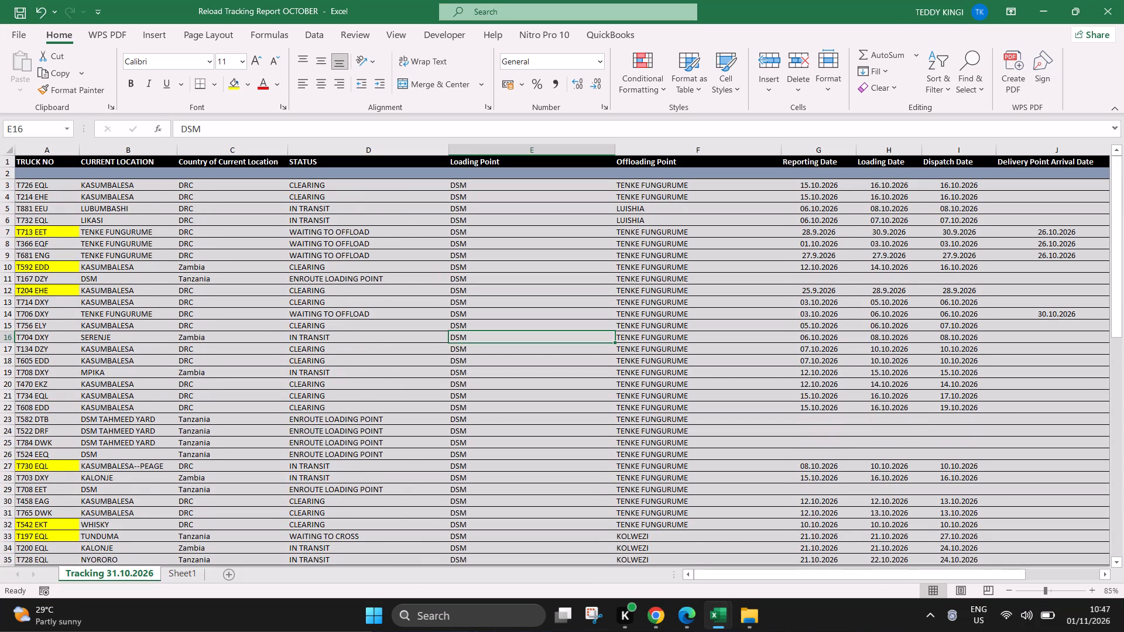
scroll(276, 287, down, 2)
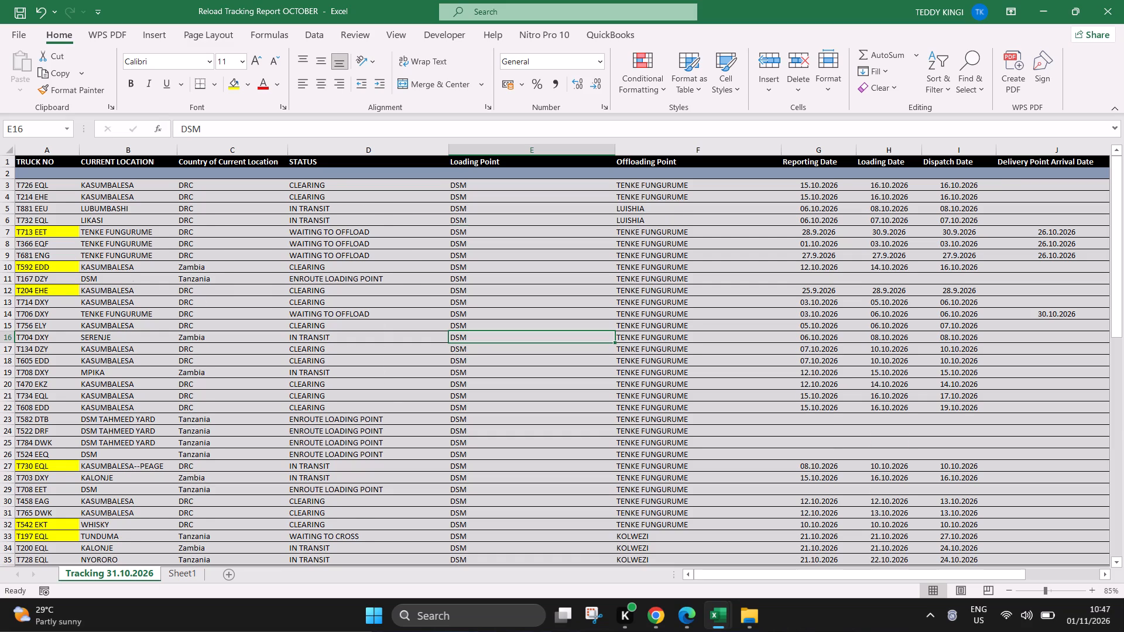
scroll(275, 291, down, 19)
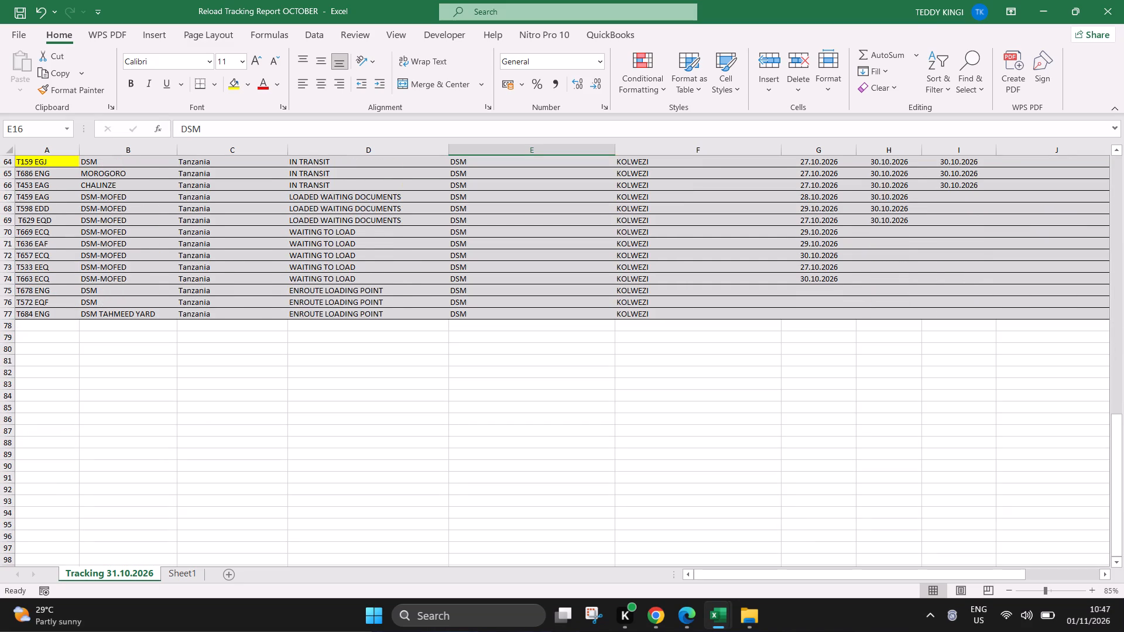
scroll(221, 280, up, 20)
scroll(221, 280, up, 3)
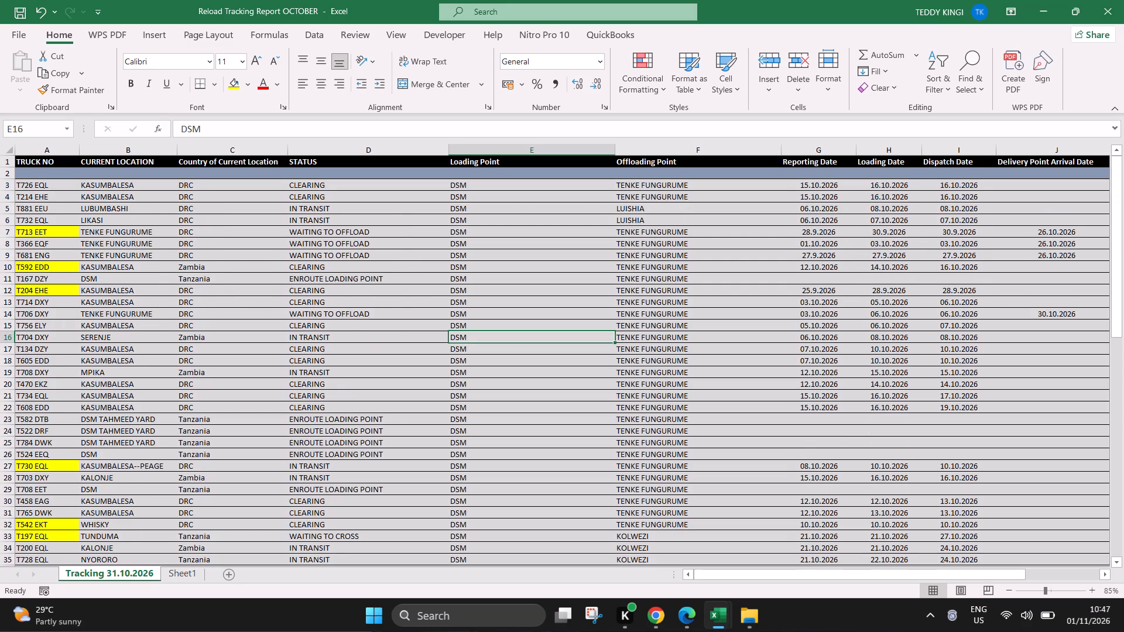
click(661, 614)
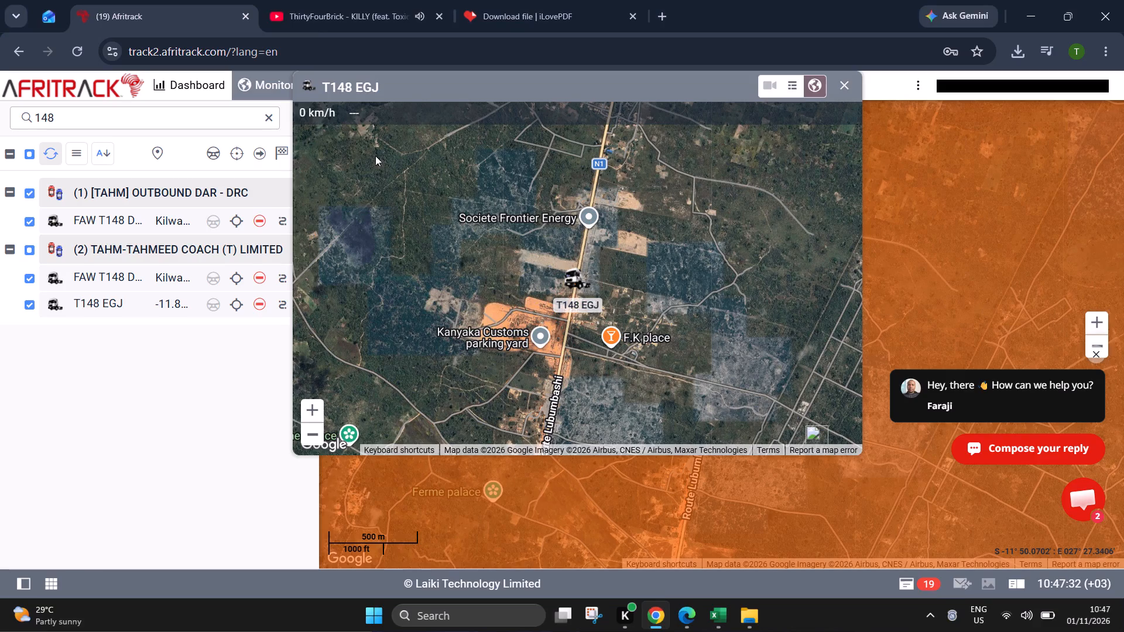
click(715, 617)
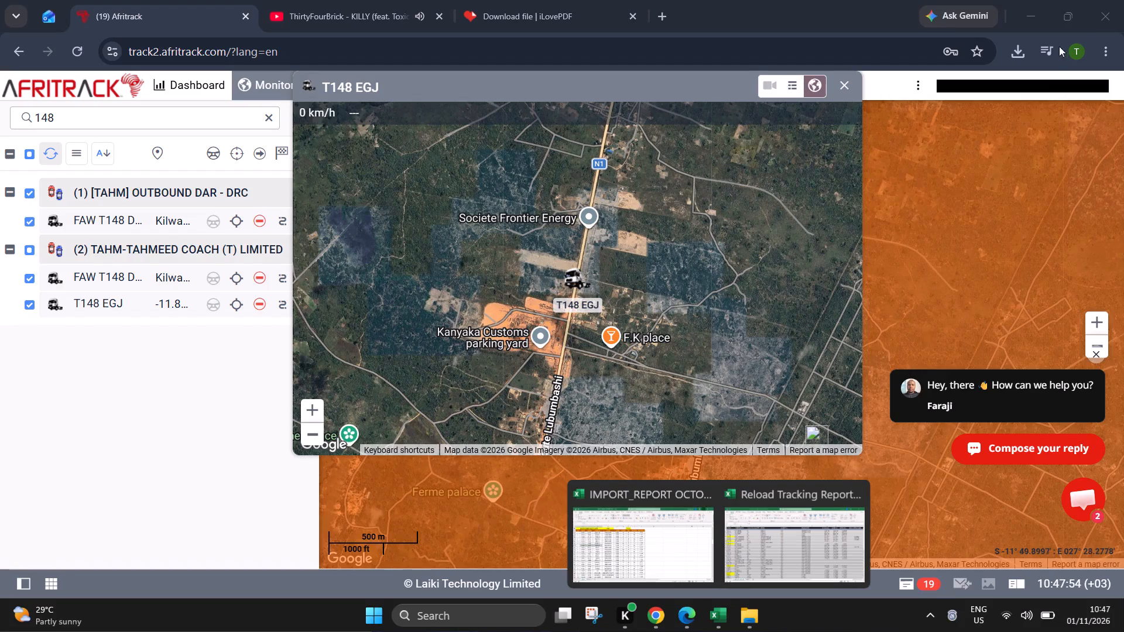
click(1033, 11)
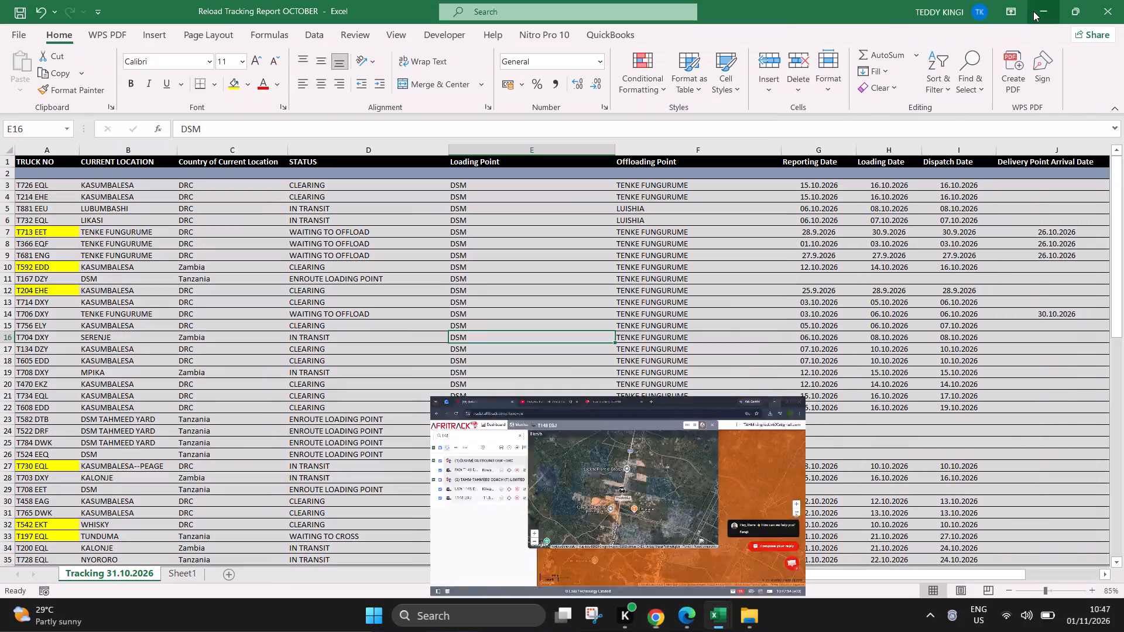
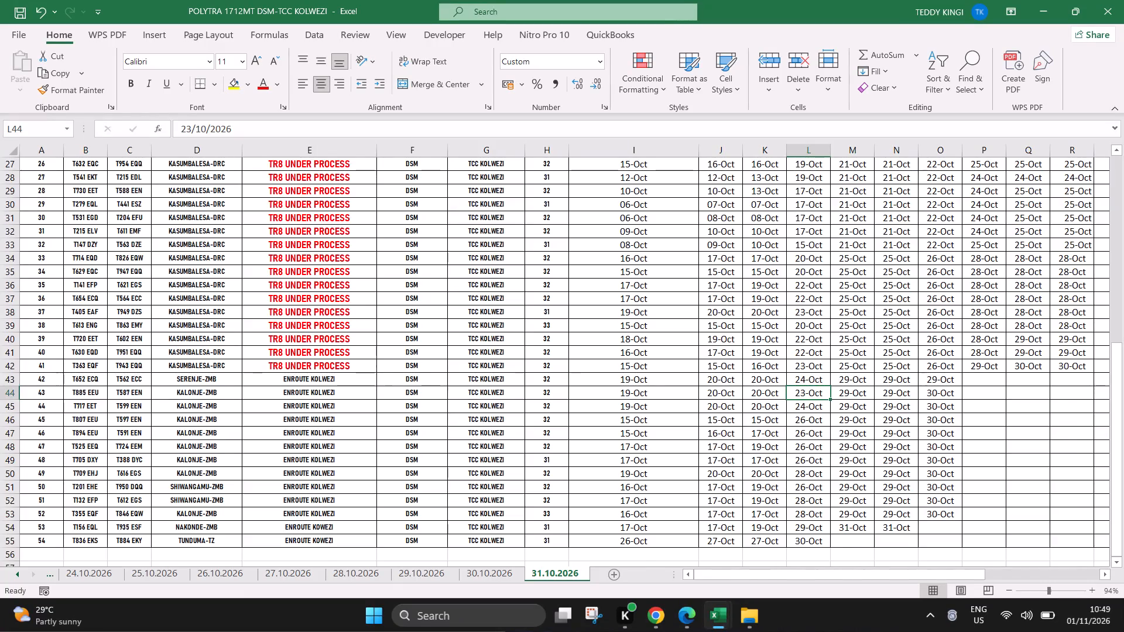
scroll(362, 356, up, 9)
click(518, 358)
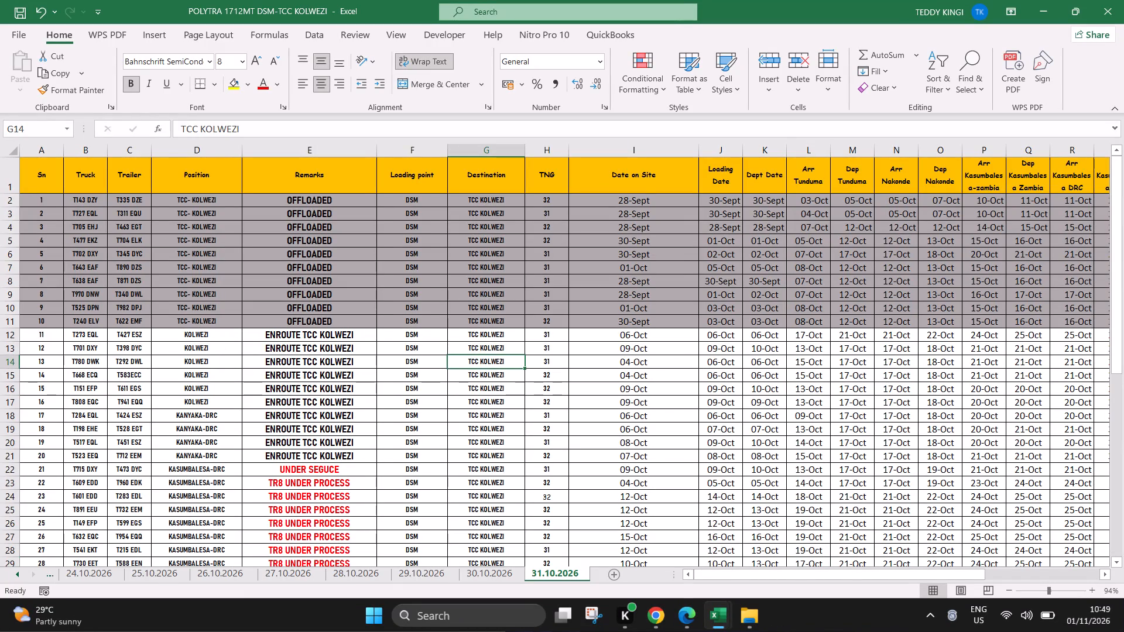
click(667, 619)
drag(75, 118, 0, 118)
key(2)
key(7)
key(3)
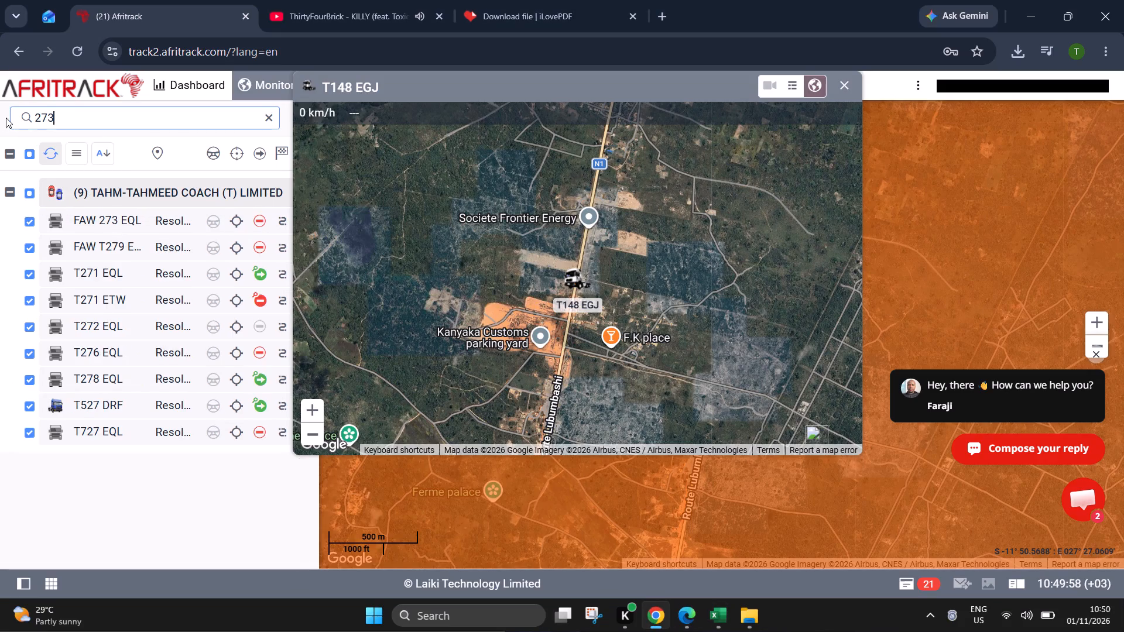
double_click(112, 218)
double_click(111, 220)
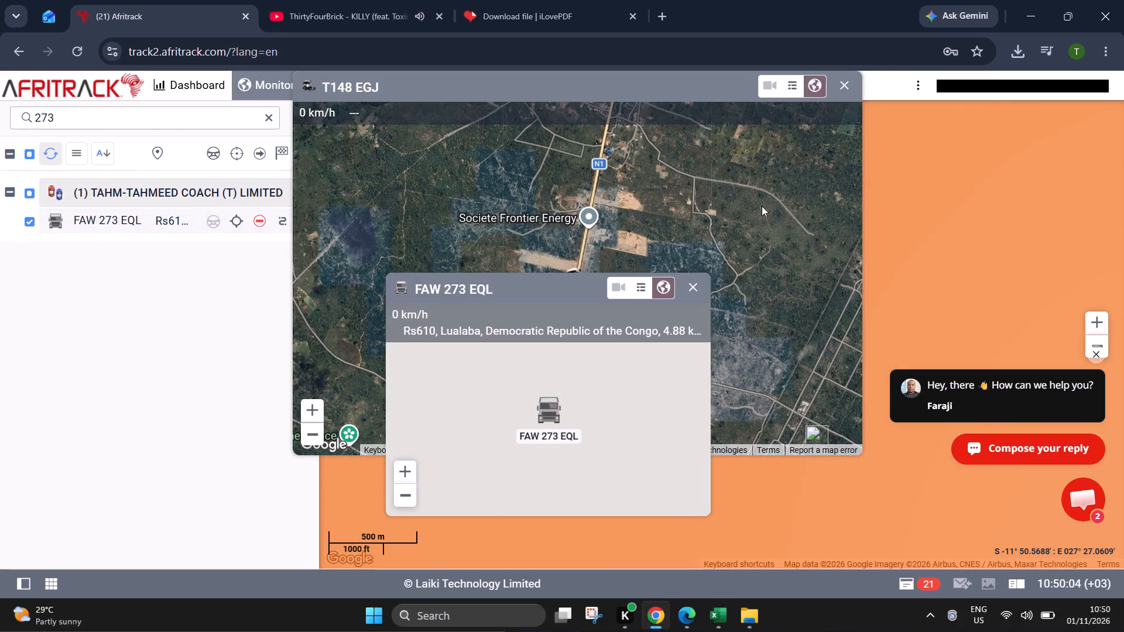
click(842, 90)
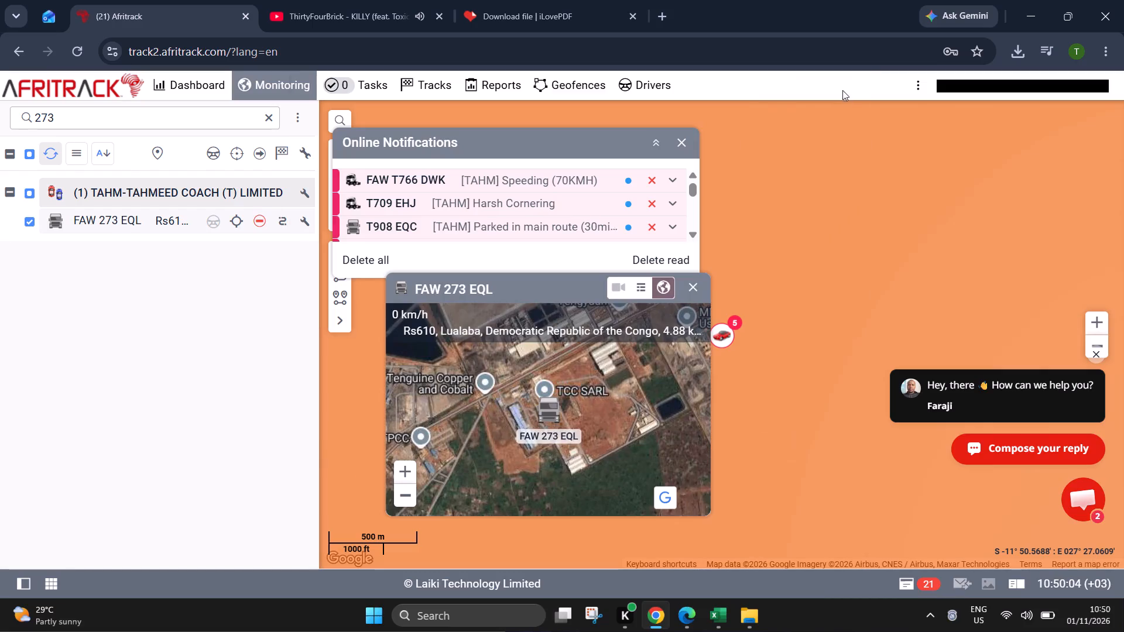
click(697, 293)
click(681, 143)
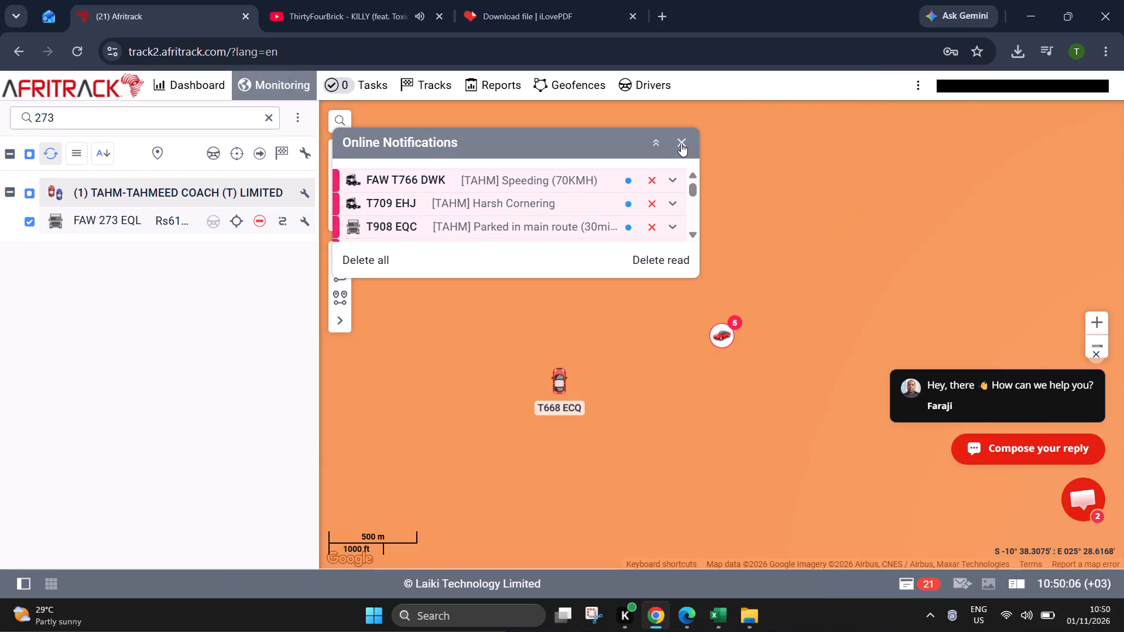
scroll(721, 325, up, 15)
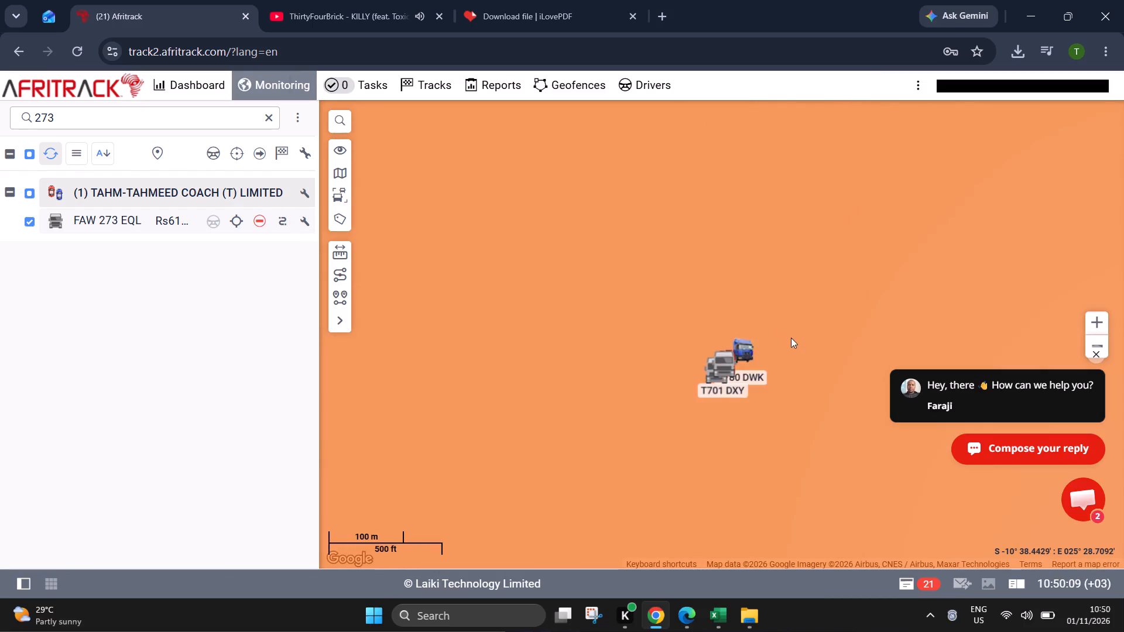
scroll(790, 343, down, 3)
scroll(770, 364, up, 4)
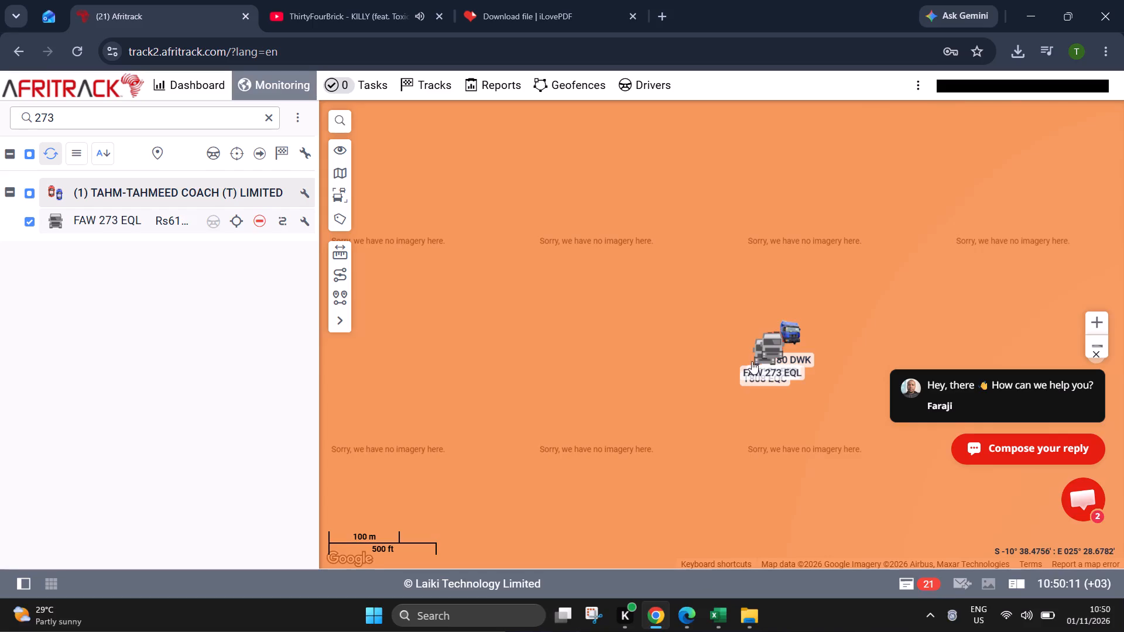
scroll(765, 349, down, 2)
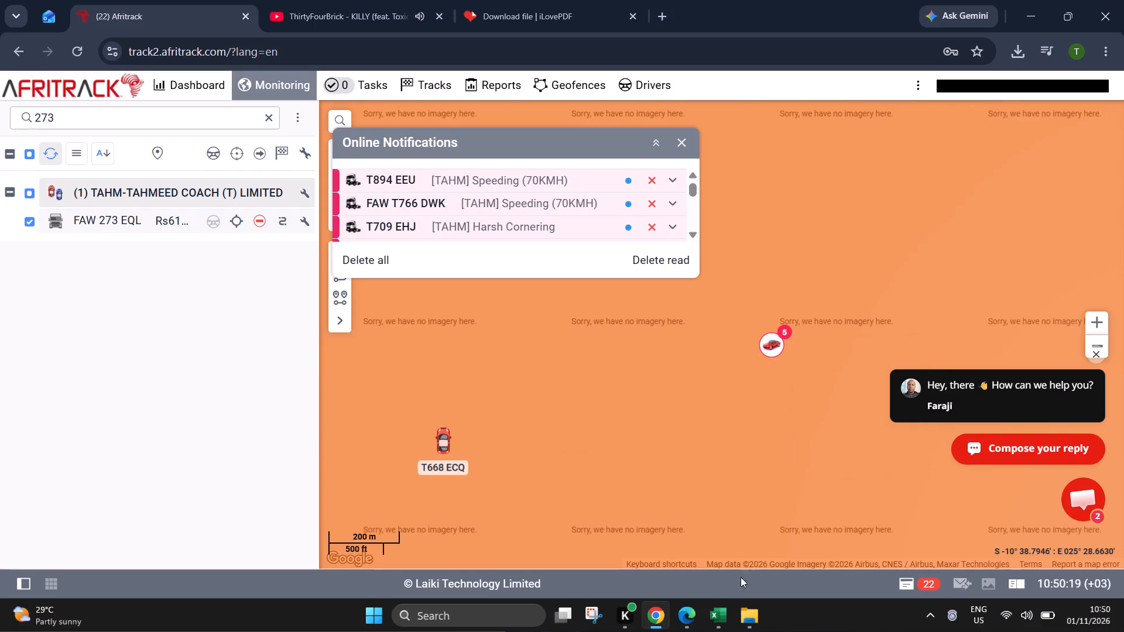
Back in the POLYTRA 1712MT DSM-TCC KOLWEZI workbook in Excel, set the positions in D12:D17 to TCC- KOLWEZI.
click(714, 616)
click(743, 545)
click(727, 623)
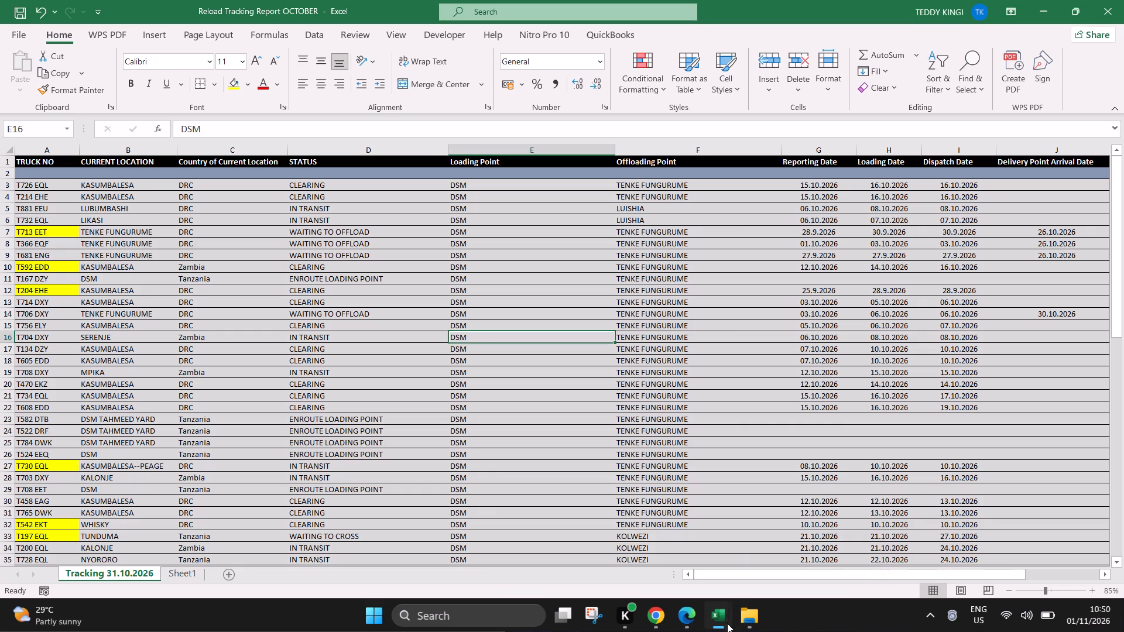
click(826, 532)
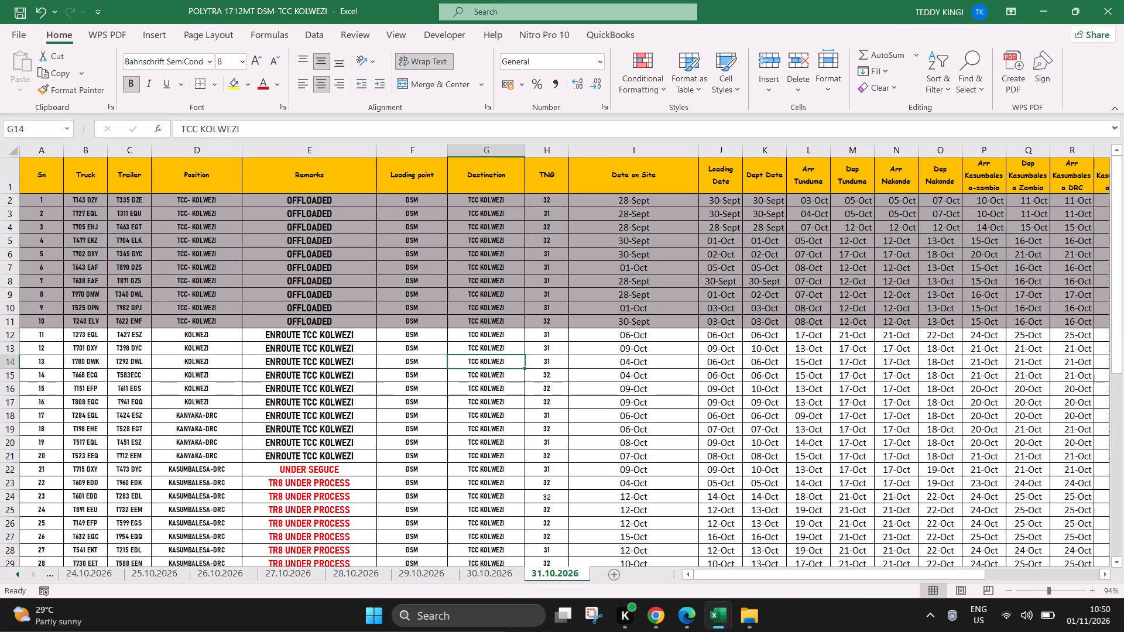
click(181, 336)
text(TC)
drag(241, 344, 230, 415)
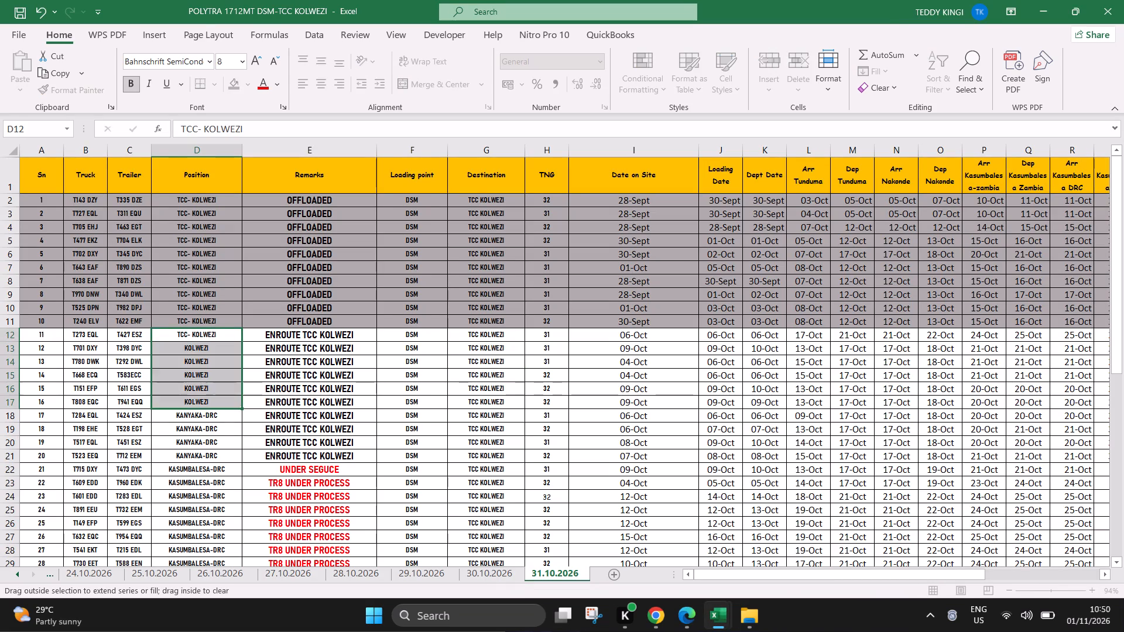
Set the remarks in E12:E17 to WAITING TO OFFLOAD for the same six trucks.
click(294, 336)
text(WAITING TO OFFLOAD)
drag(376, 342, 375, 382)
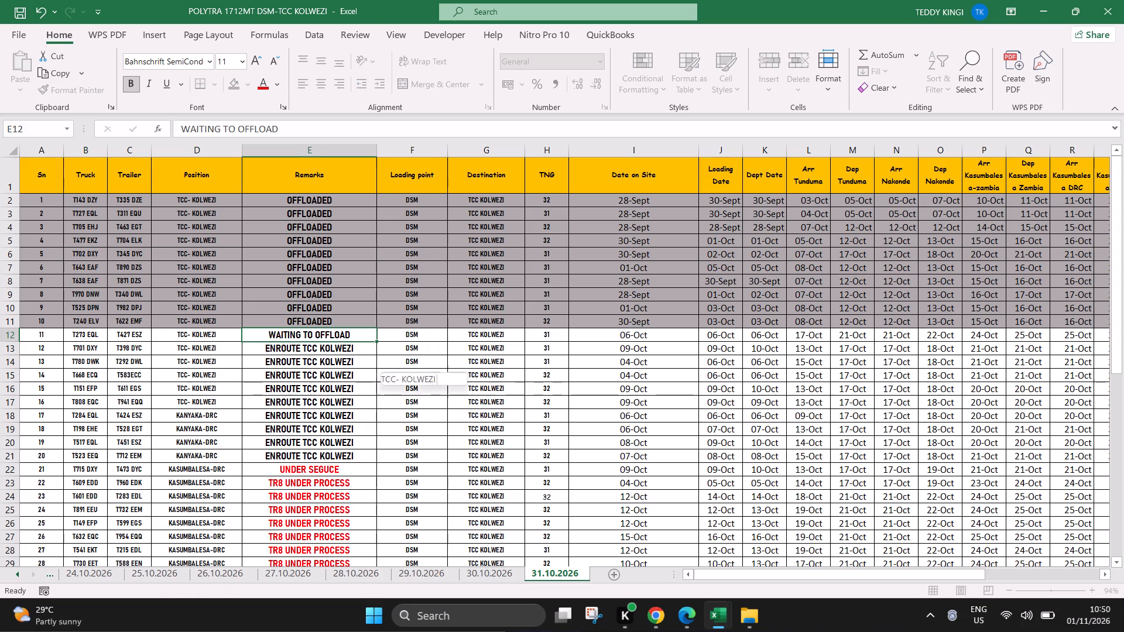
drag(375, 382, 372, 408)
drag(76, 406, 95, 405)
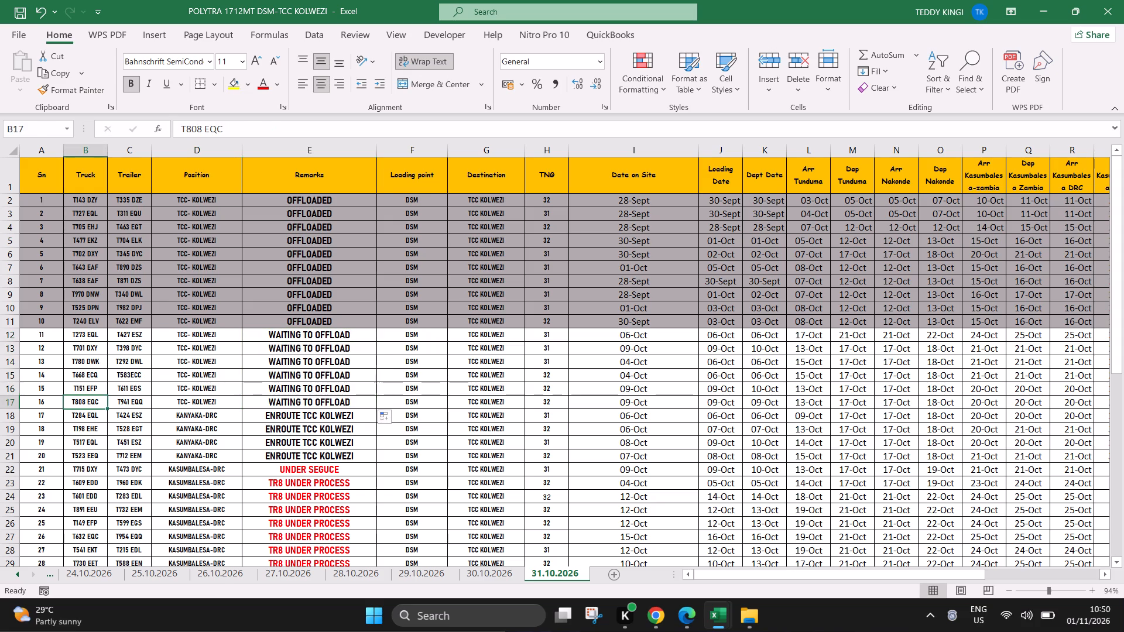
drag(95, 405, 1038, 404)
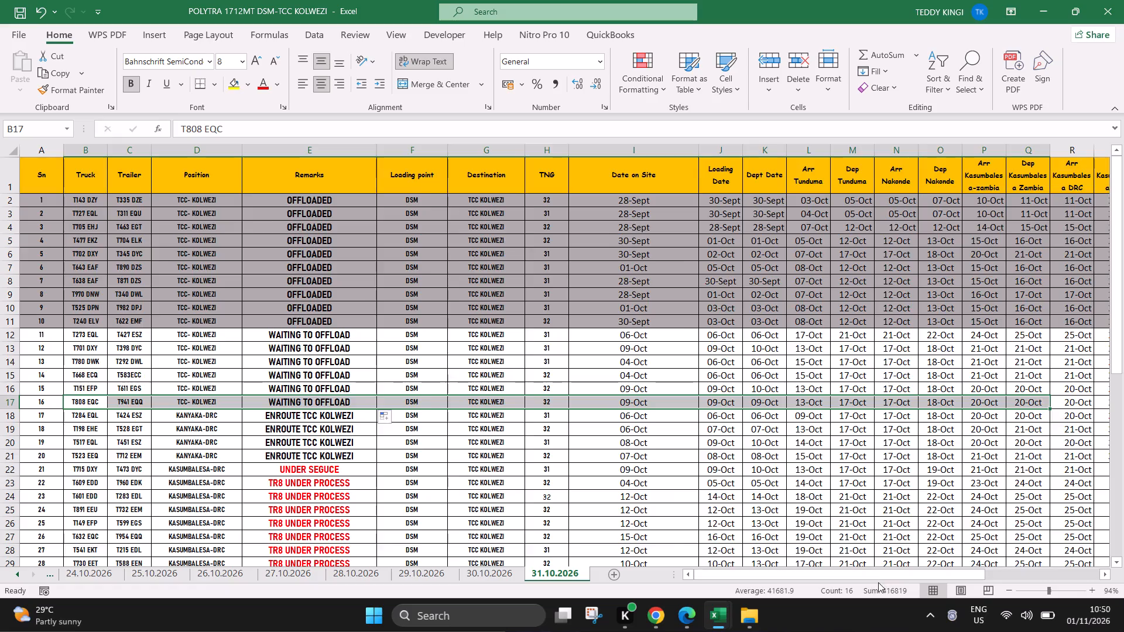
drag(879, 578, 982, 561)
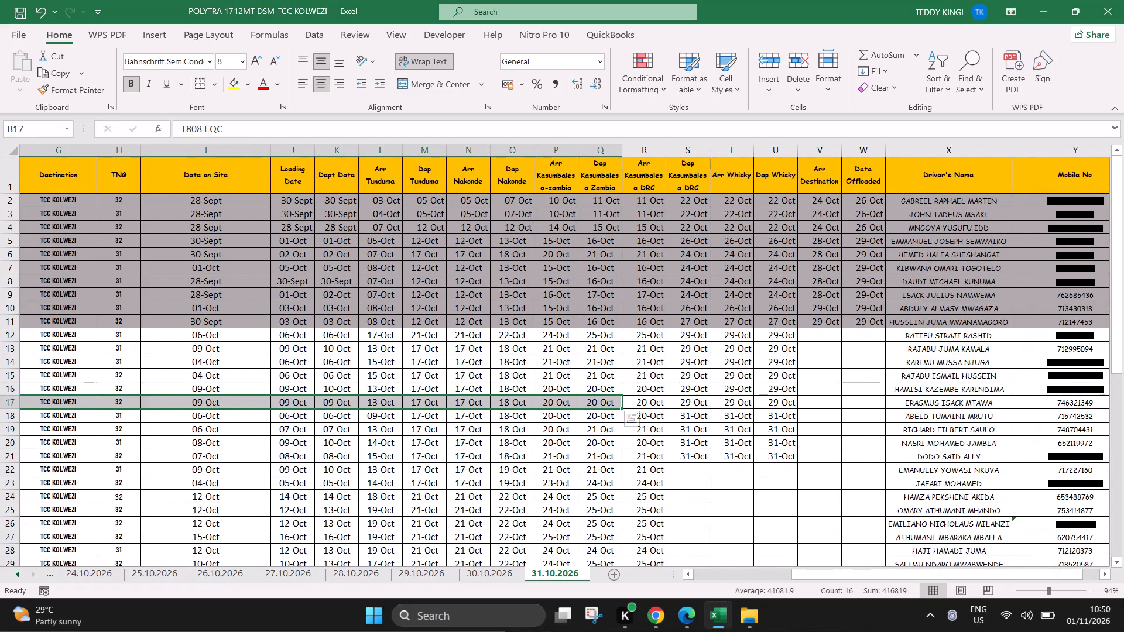
click(809, 400)
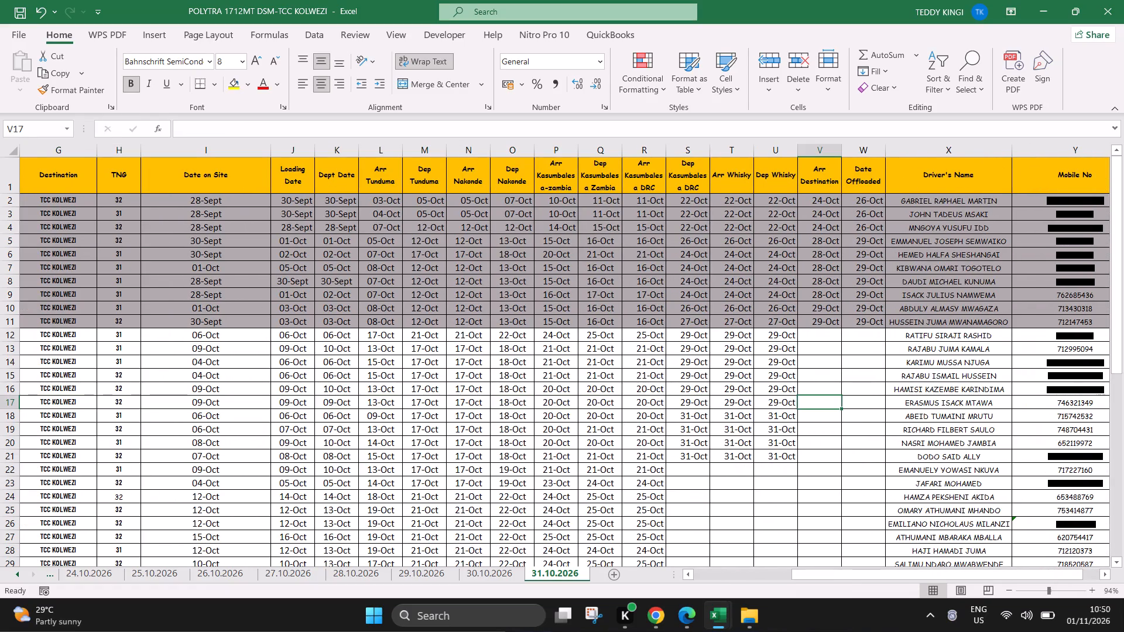
key(1)
key(BackSpace)
key(2)
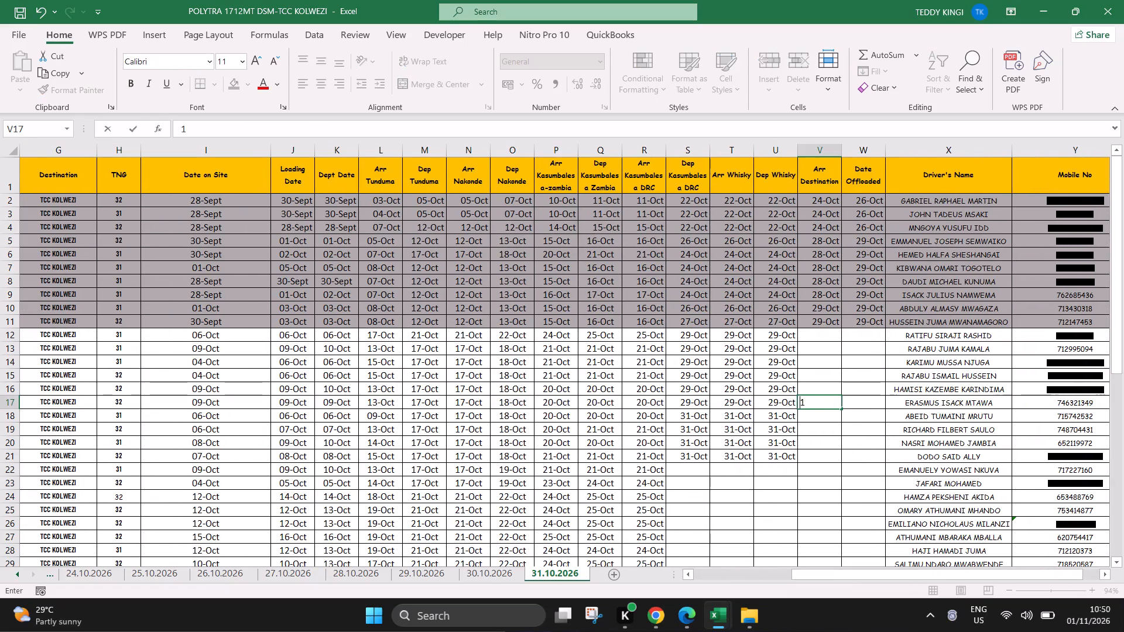
key(BackSpace)
text(31/10)
click(817, 451)
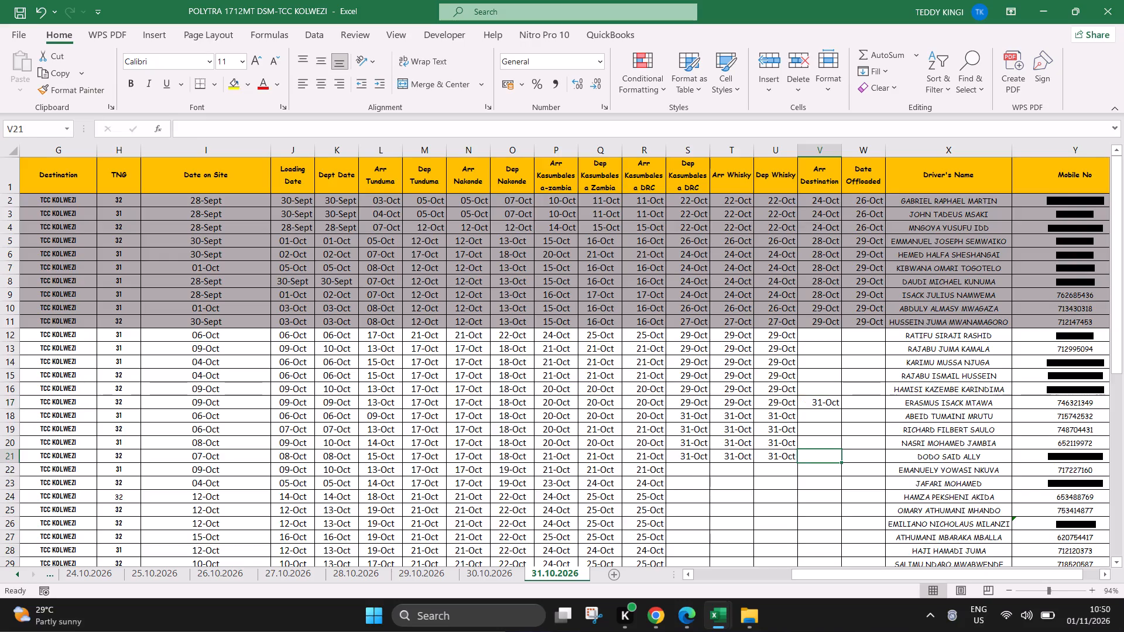
Copy the arrival date from V17 into the Arr Destination cells V12:V16 and save the workbook.
click(814, 403)
key(ctrl+c)
drag(821, 339, 821, 386)
key(ctrl+v)
drag(835, 573, 474, 552)
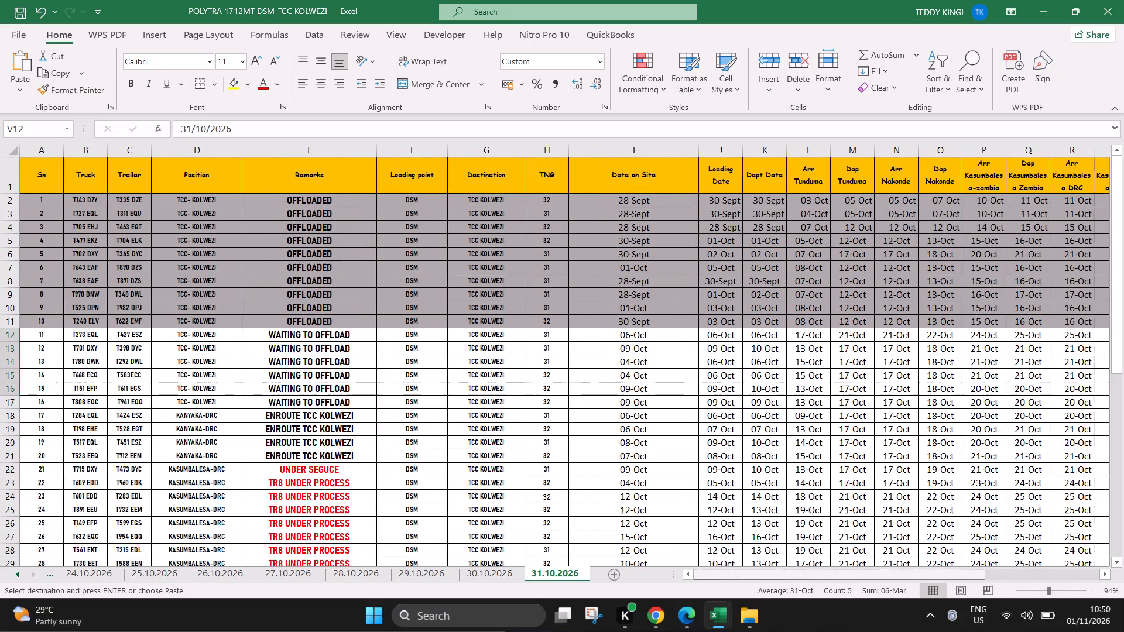
click(19, 13)
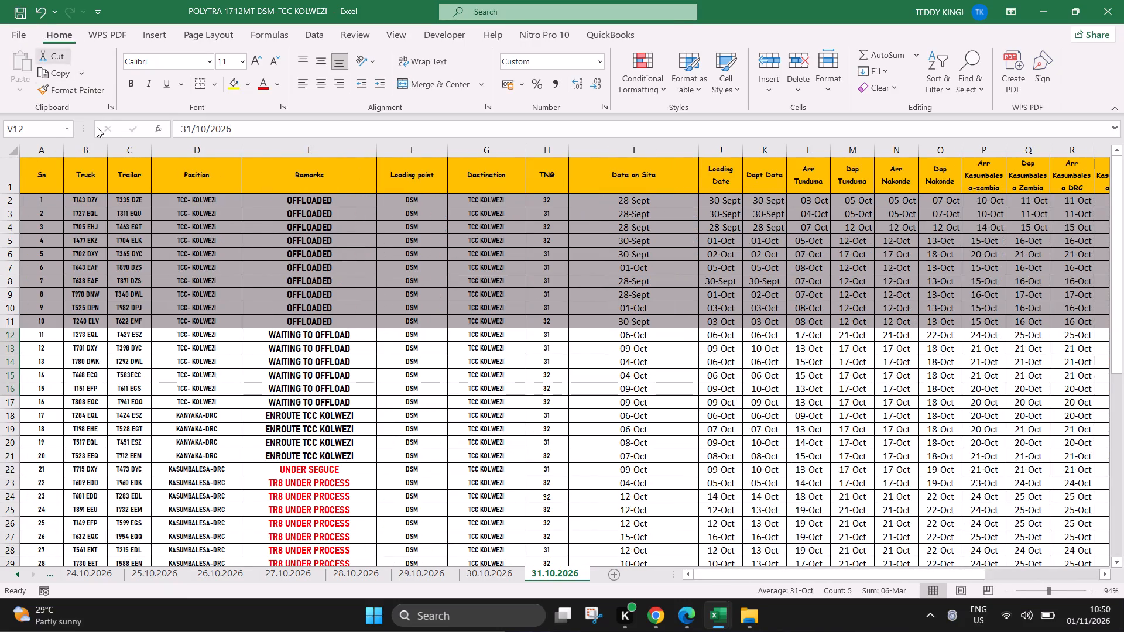
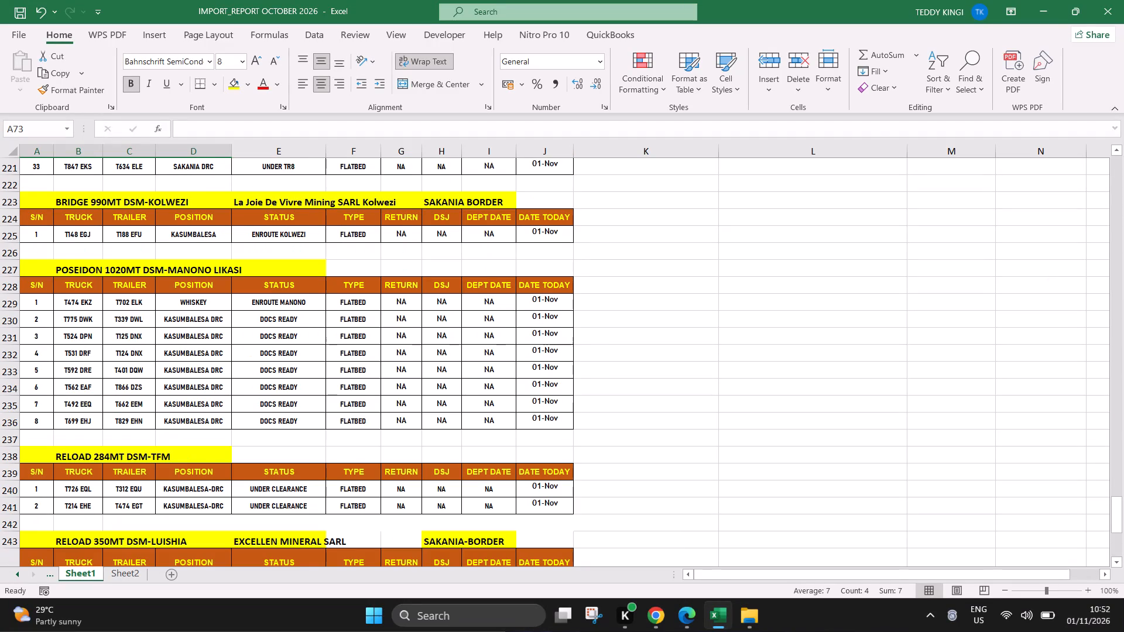
Examine truck positions and statuses in the IMPORT_REPORT OCTOBER 2026 sections above row 221, up to the TR8 UNDER PROCESS trucks.
scroll(222, 322, up, 9)
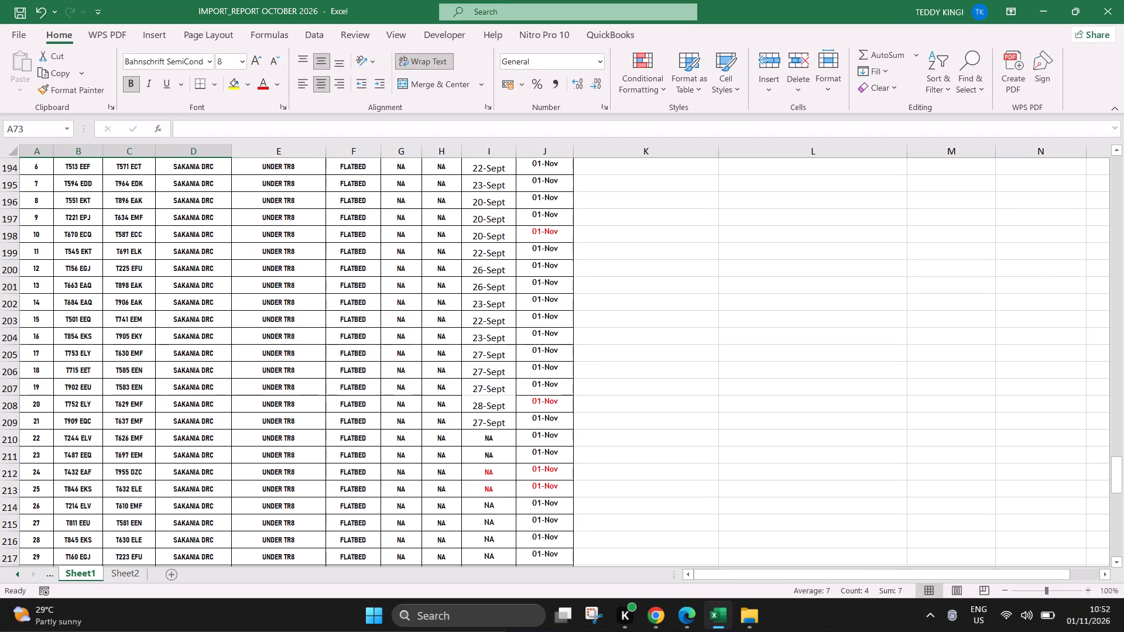
scroll(222, 322, up, 8)
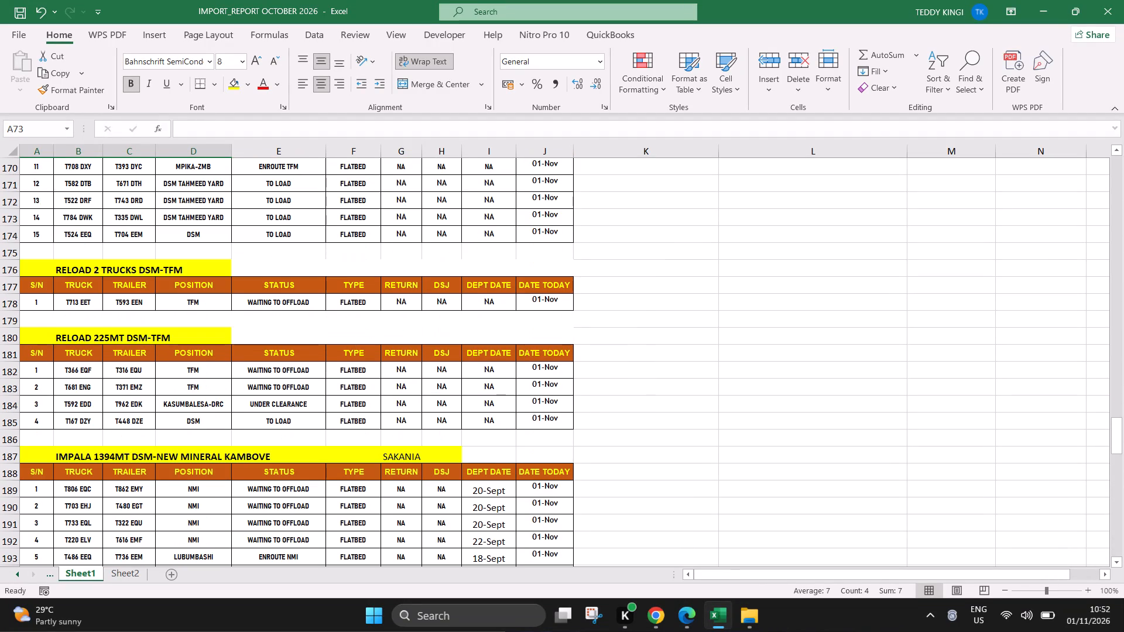
scroll(222, 322, up, 6)
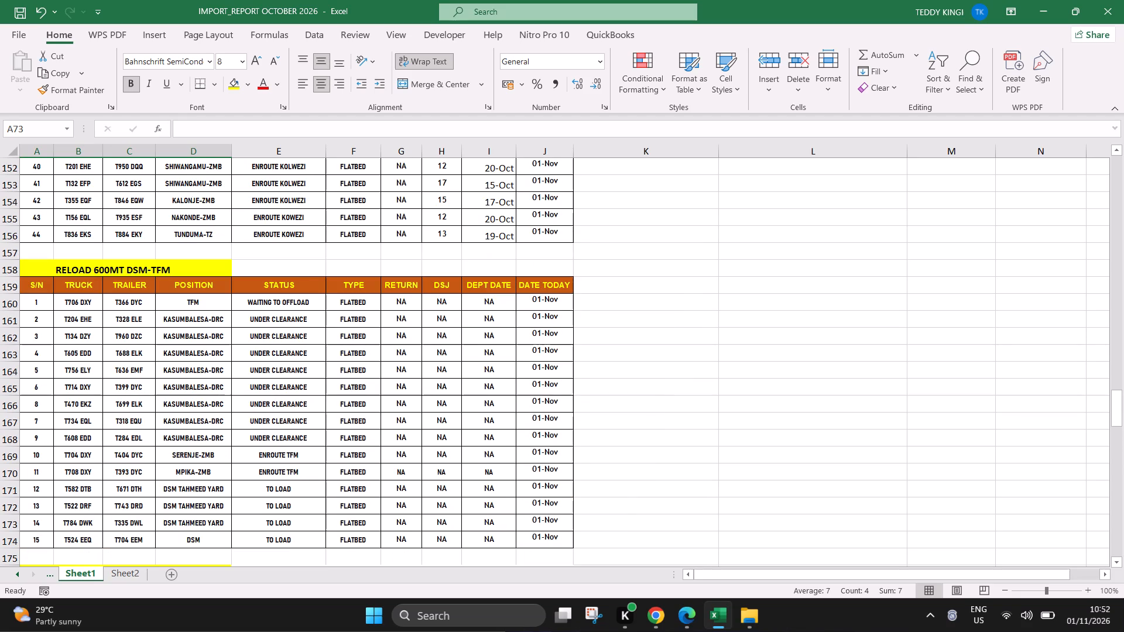
scroll(222, 322, up, 9)
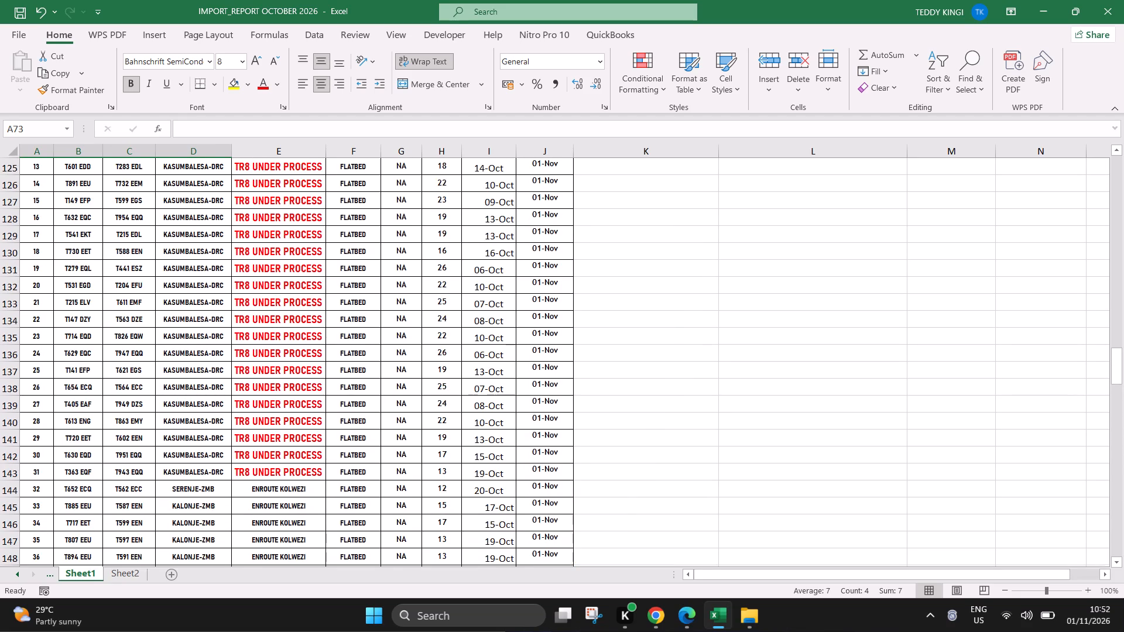
scroll(222, 322, up, 1)
scroll(222, 322, down, 5)
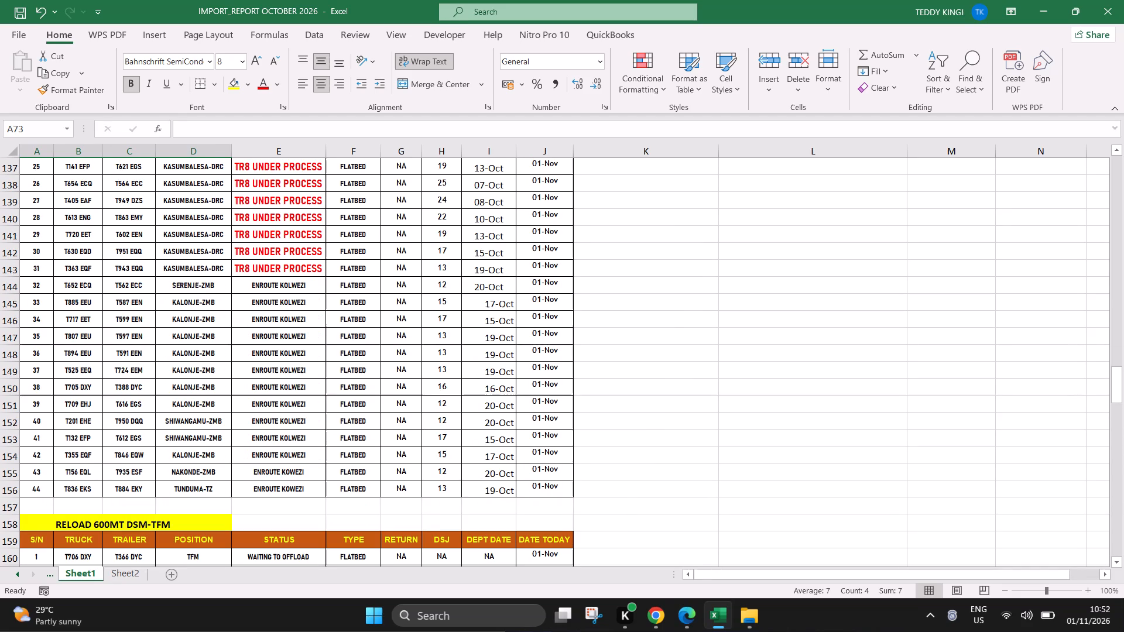
scroll(222, 322, up, 5)
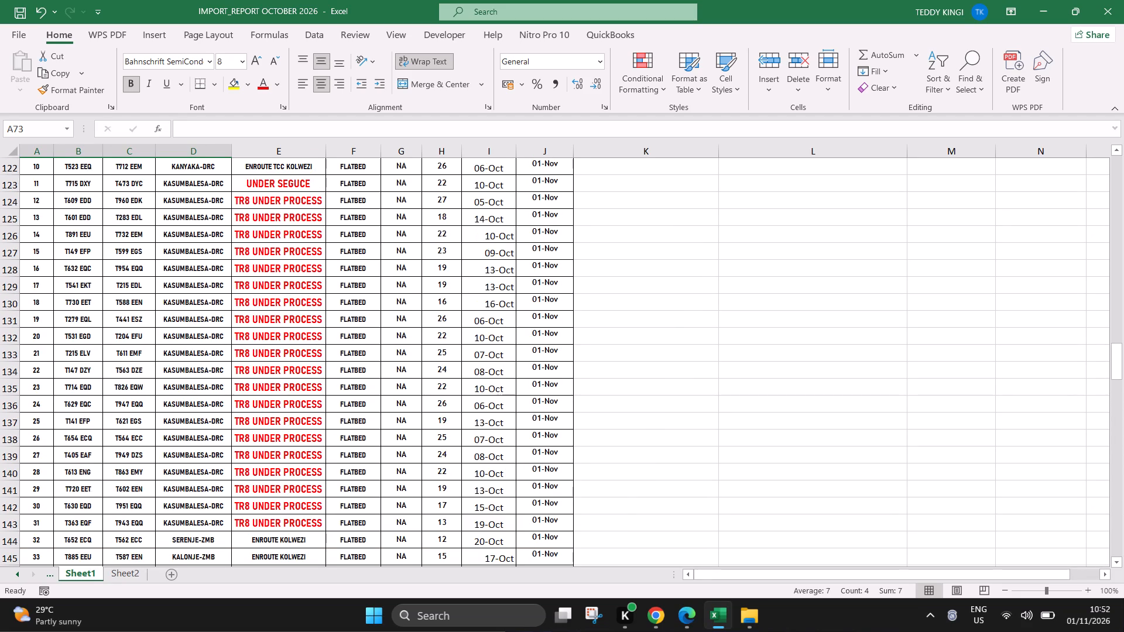
scroll(222, 322, up, 4)
scroll(222, 322, down, 11)
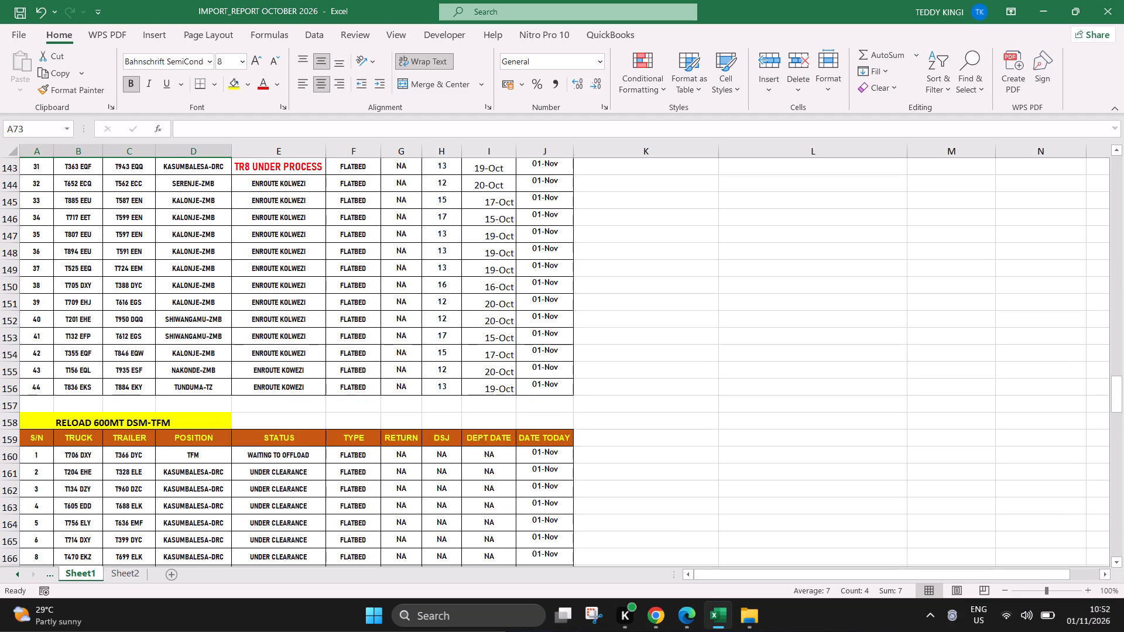
drag(40, 391, 162, 387)
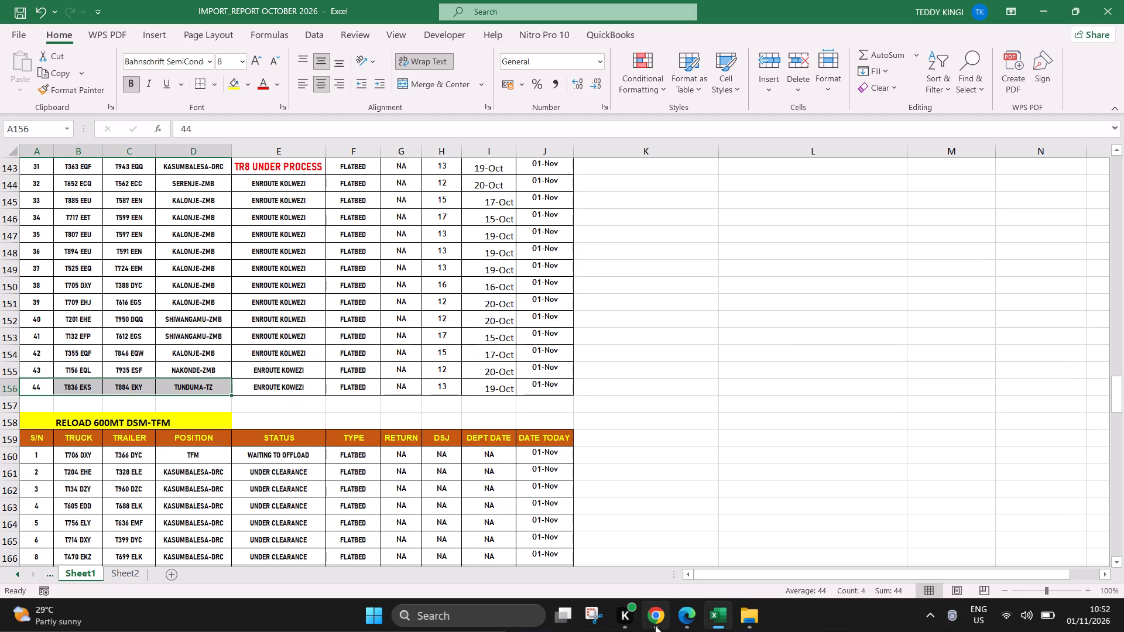
click(655, 626)
drag(71, 119, 0, 123)
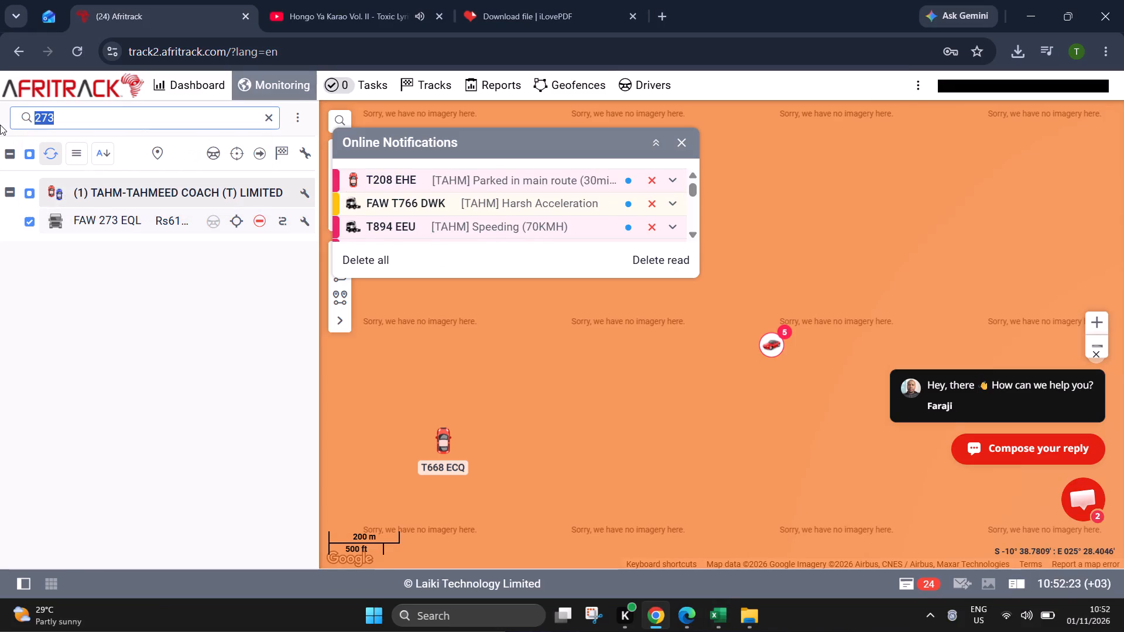
key(8)
text(36)
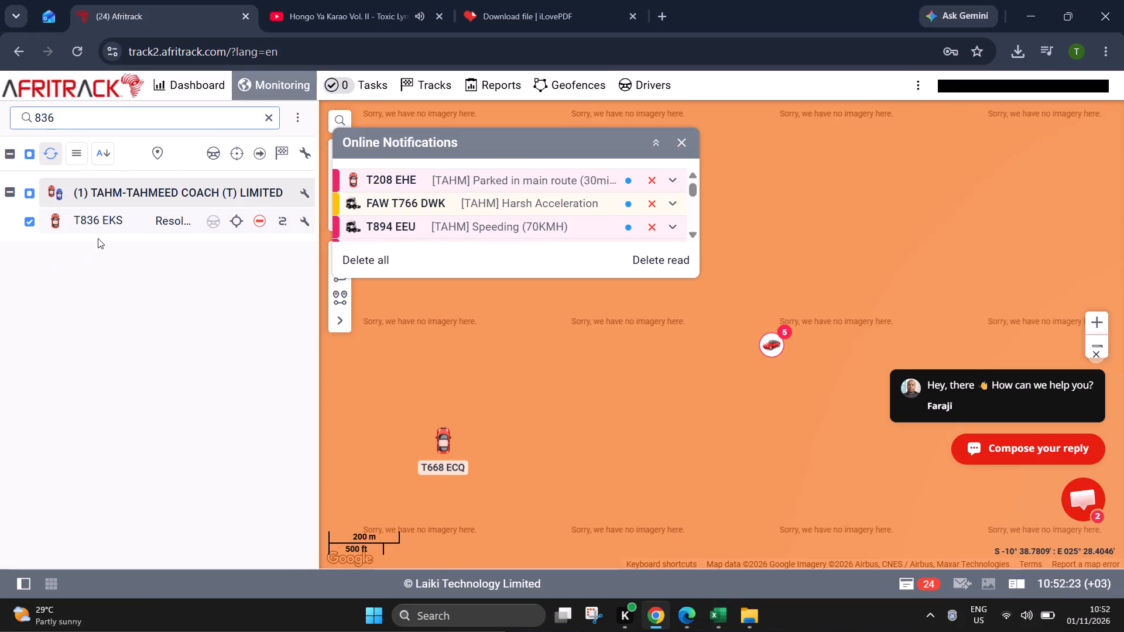
double_click(98, 217)
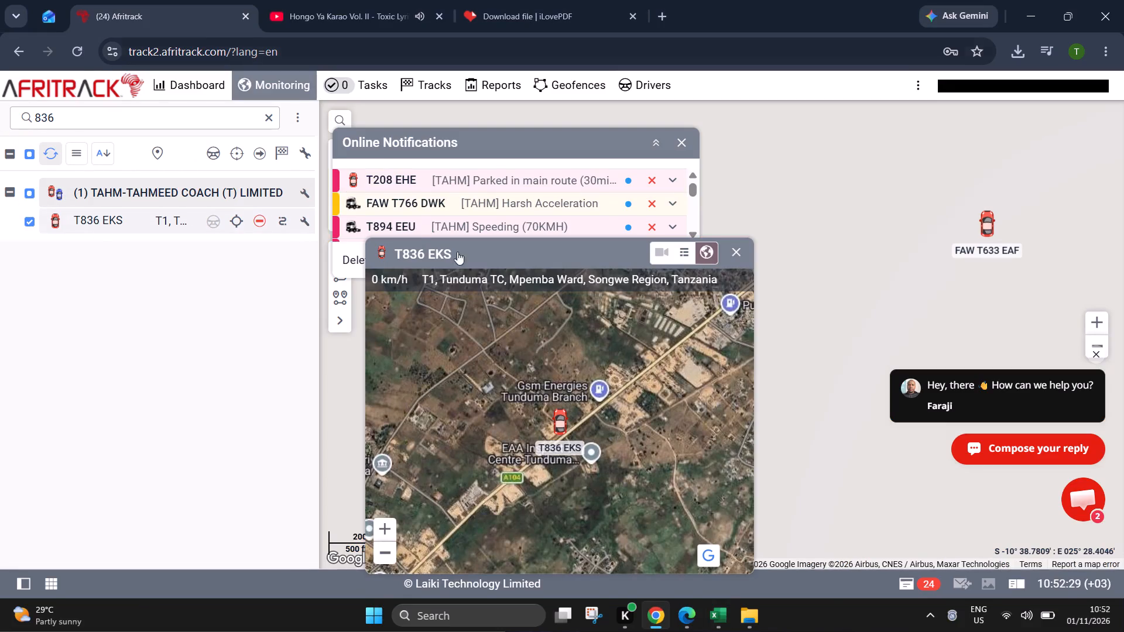
click(717, 622)
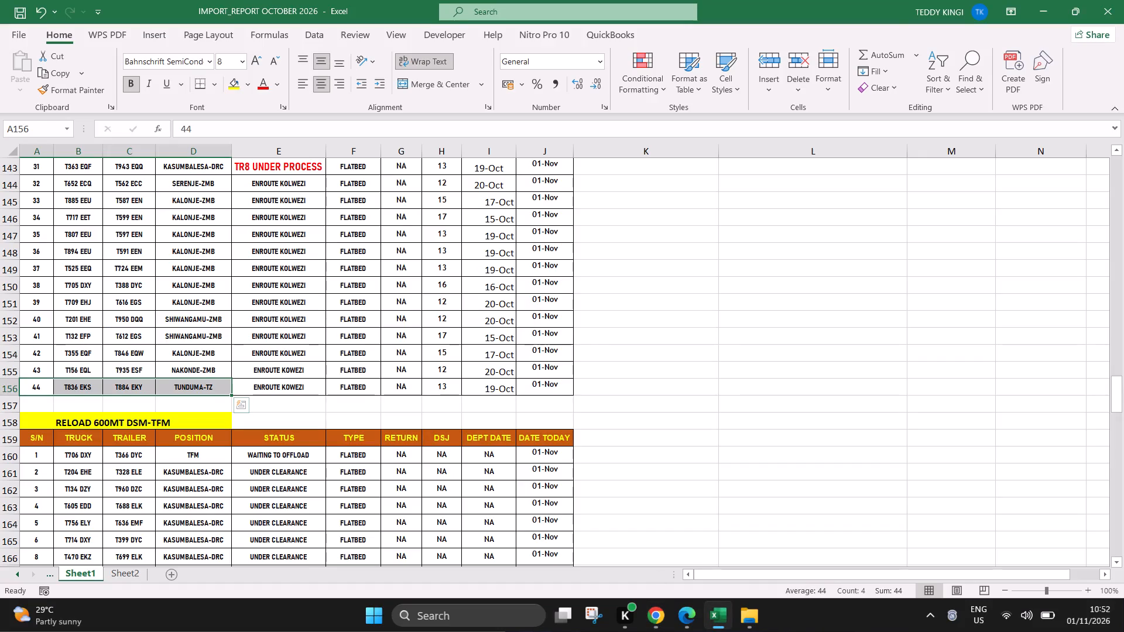
key(ctrl+c)
key(ctrl+n)
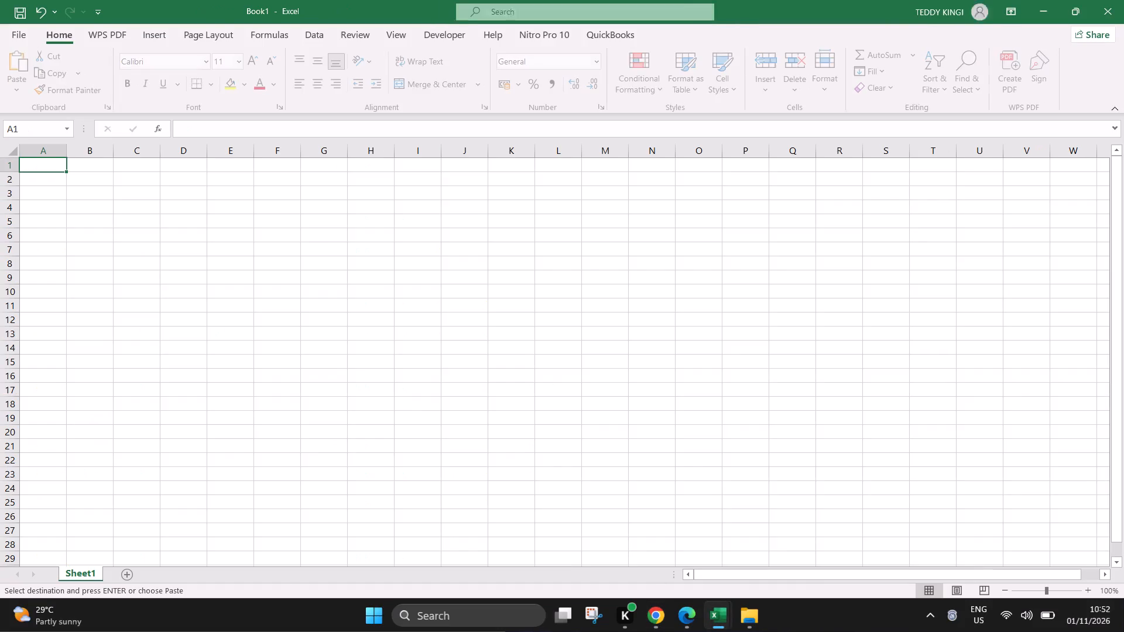
key(ctrl+v)
Return to the IMPORT_REPORT OCTOBER 2026 workbook and review its truck sections from row 156 up to the IMPALA 325MT DSM-KAMBOVE section.
click(729, 616)
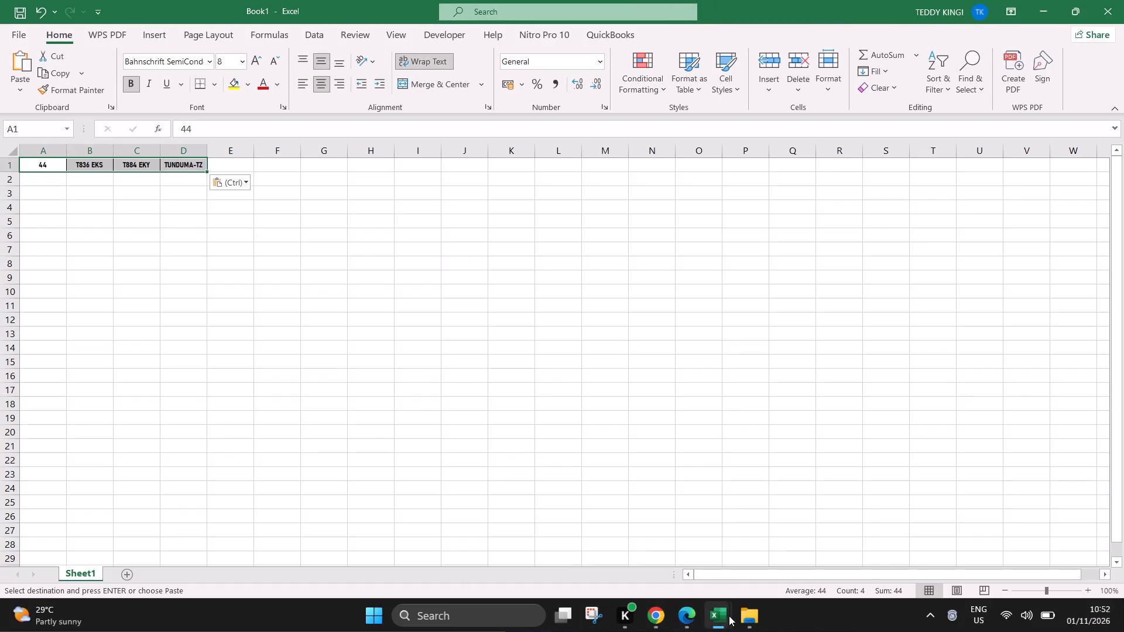
click(577, 518)
scroll(293, 383, up, 4)
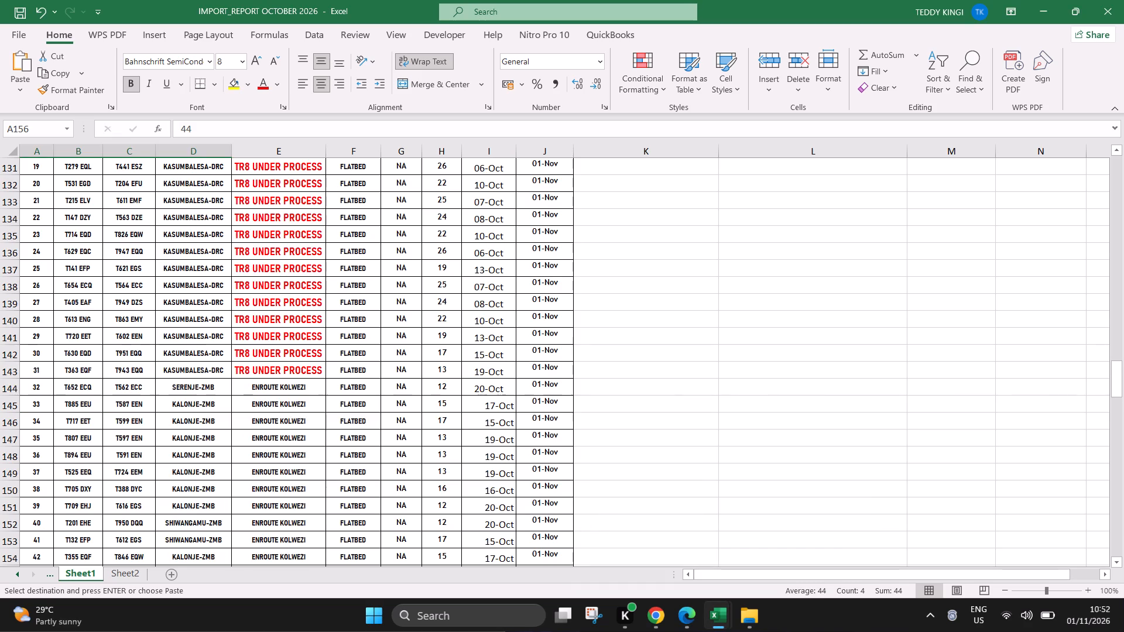
scroll(290, 382, up, 18)
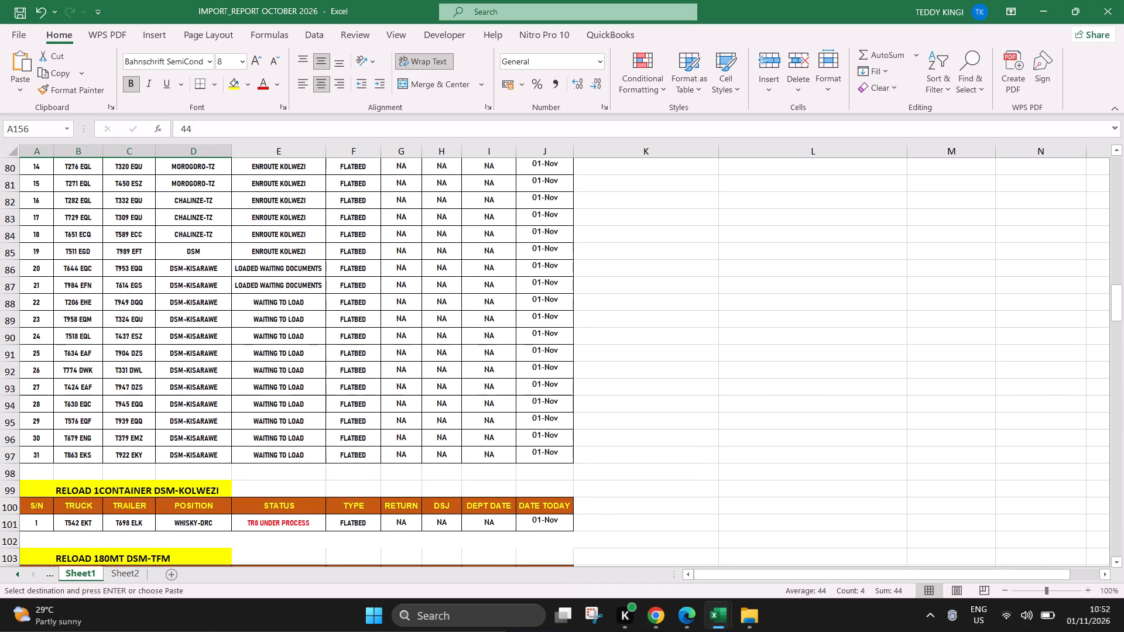
scroll(286, 382, up, 5)
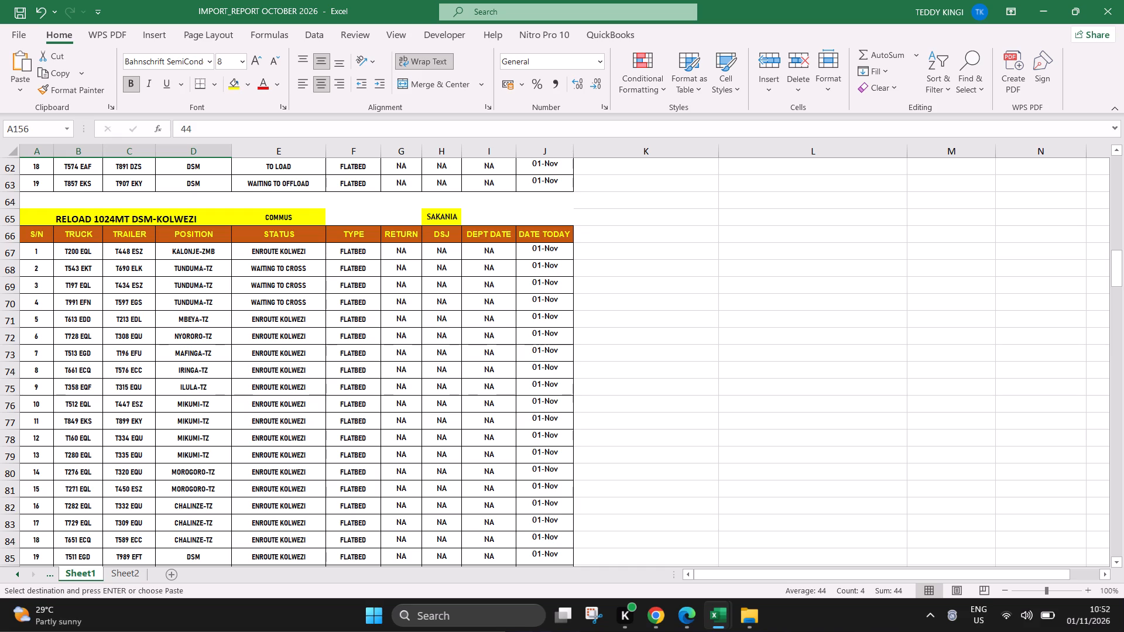
click(762, 295)
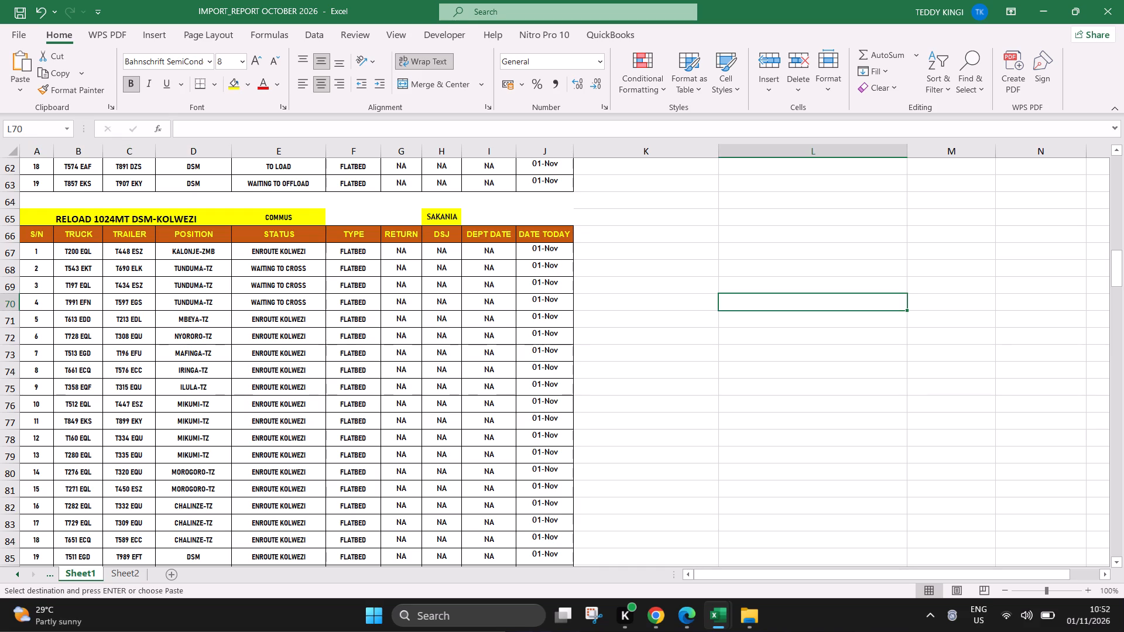
scroll(451, 290, up, 10)
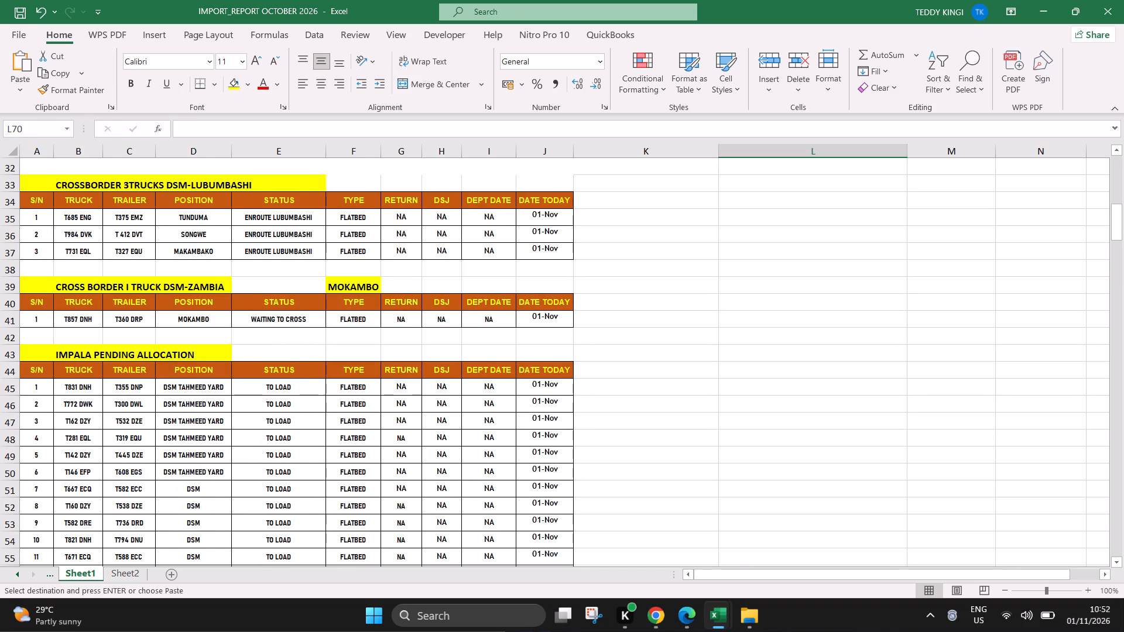
scroll(441, 301, up, 14)
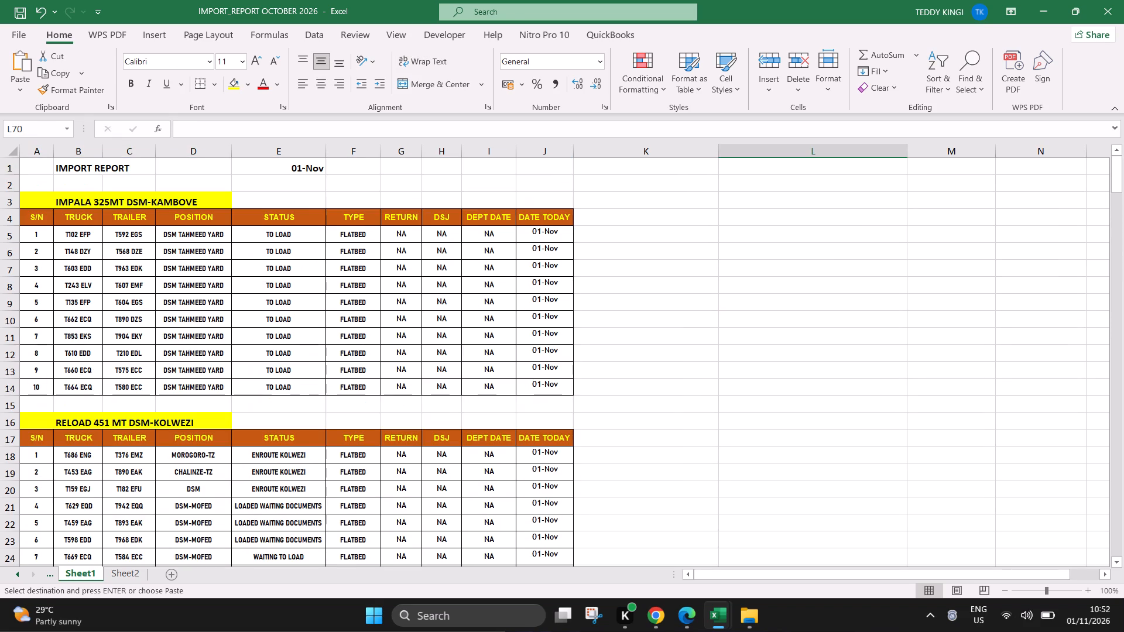
click(813, 297)
Close the Online Notifications and T836 EKS windows in Afritrack and arrange Chrome side by side with the import report.
click(1071, 10)
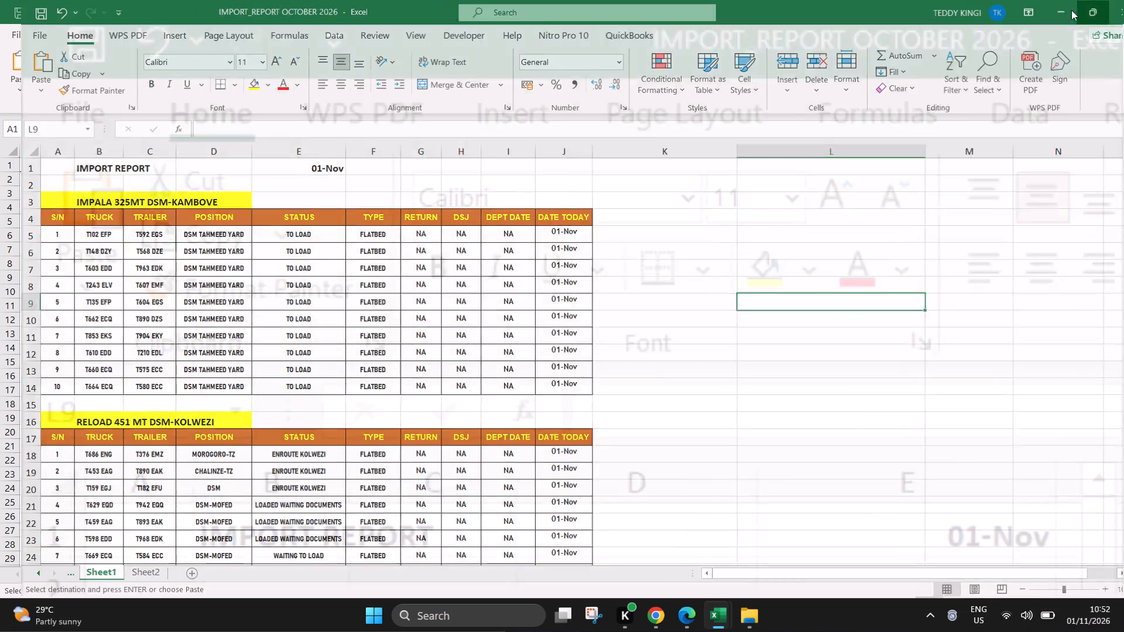
click(652, 612)
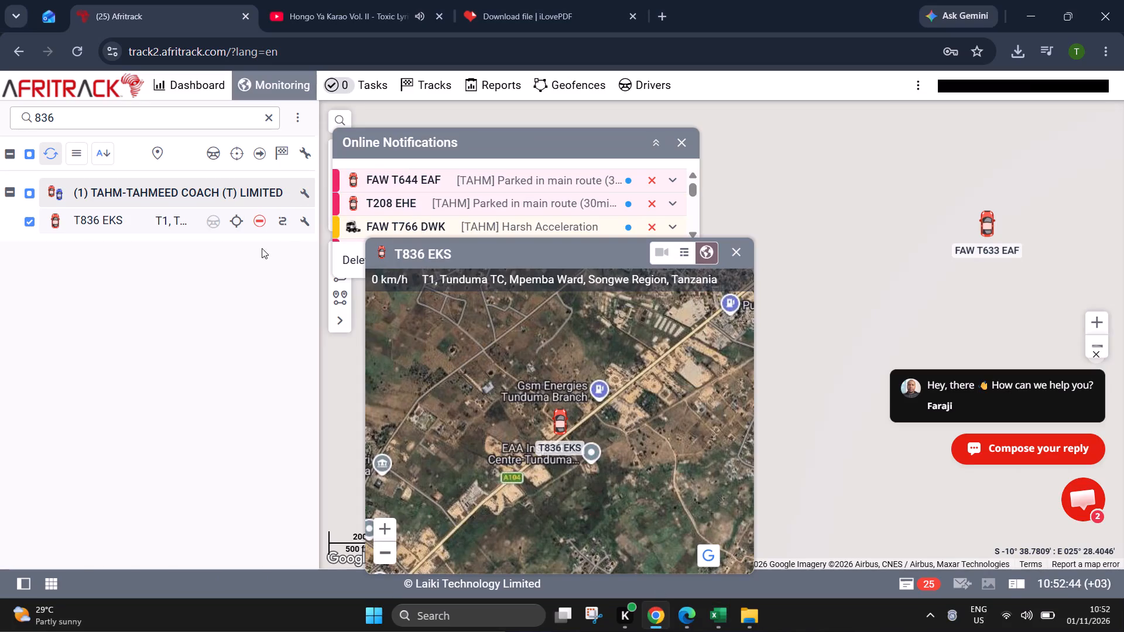
click(677, 138)
click(729, 251)
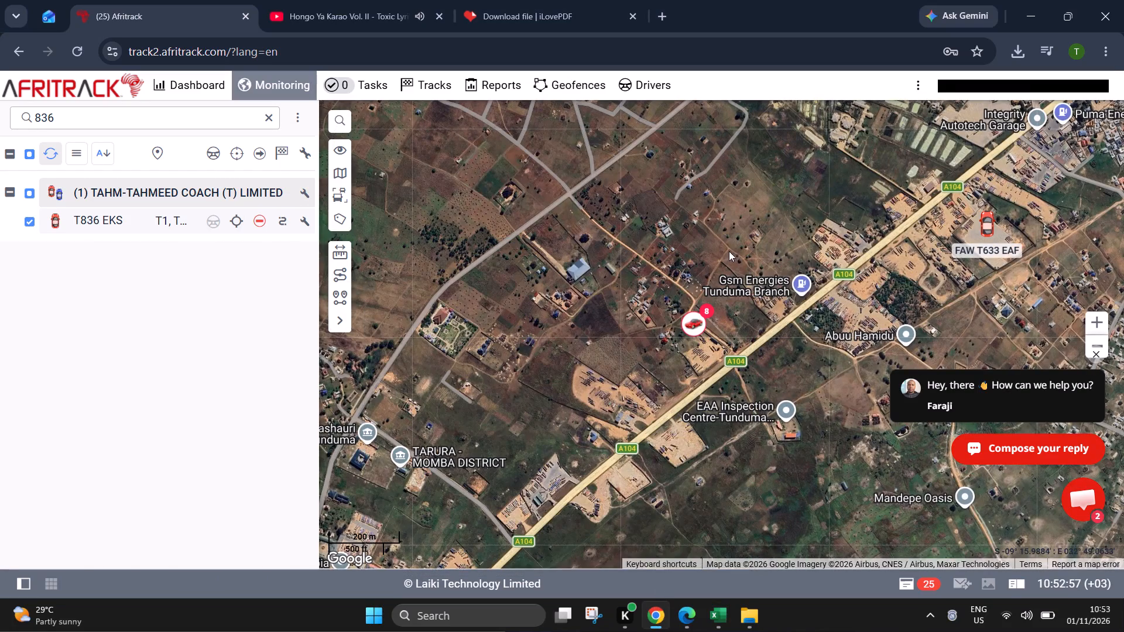
click(1063, 17)
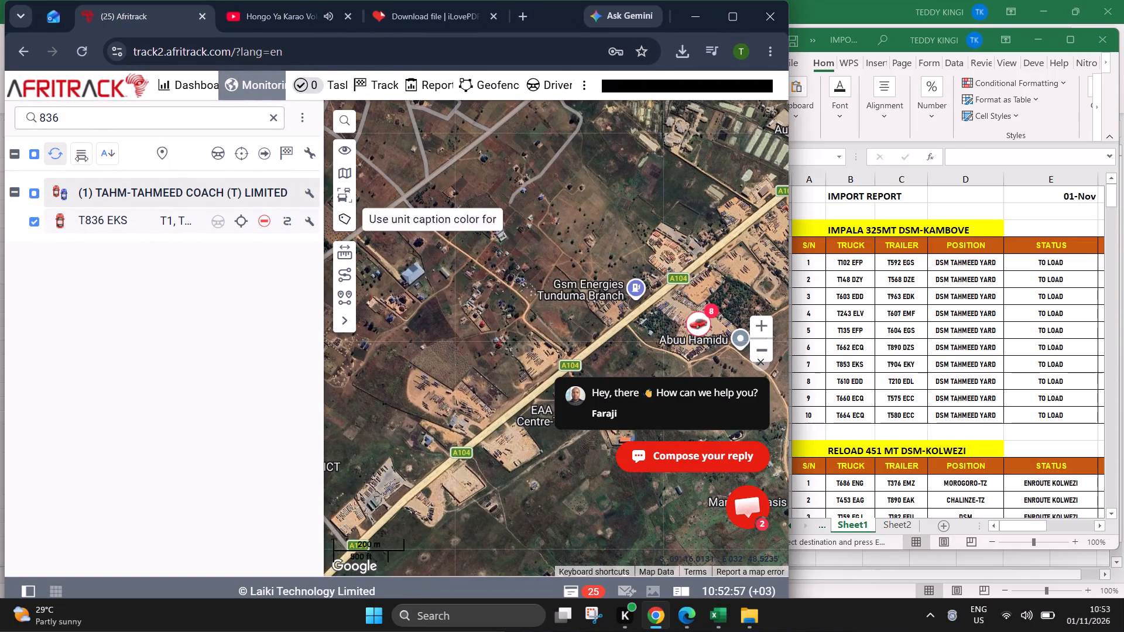
drag(71, 120, 0, 119)
text(686)
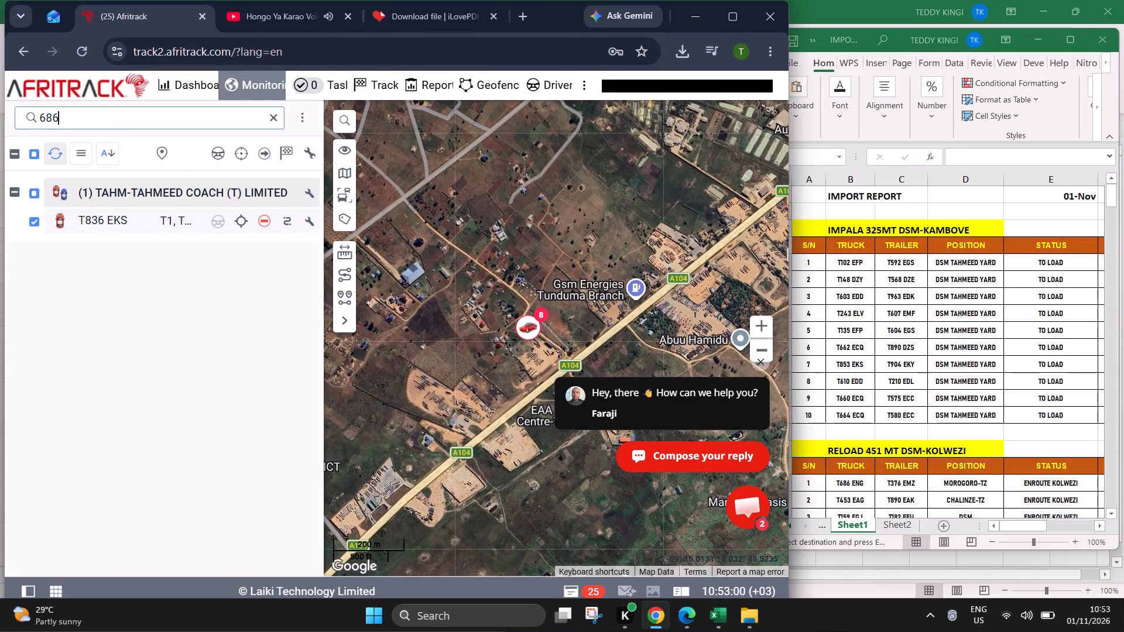
double_click(97, 248)
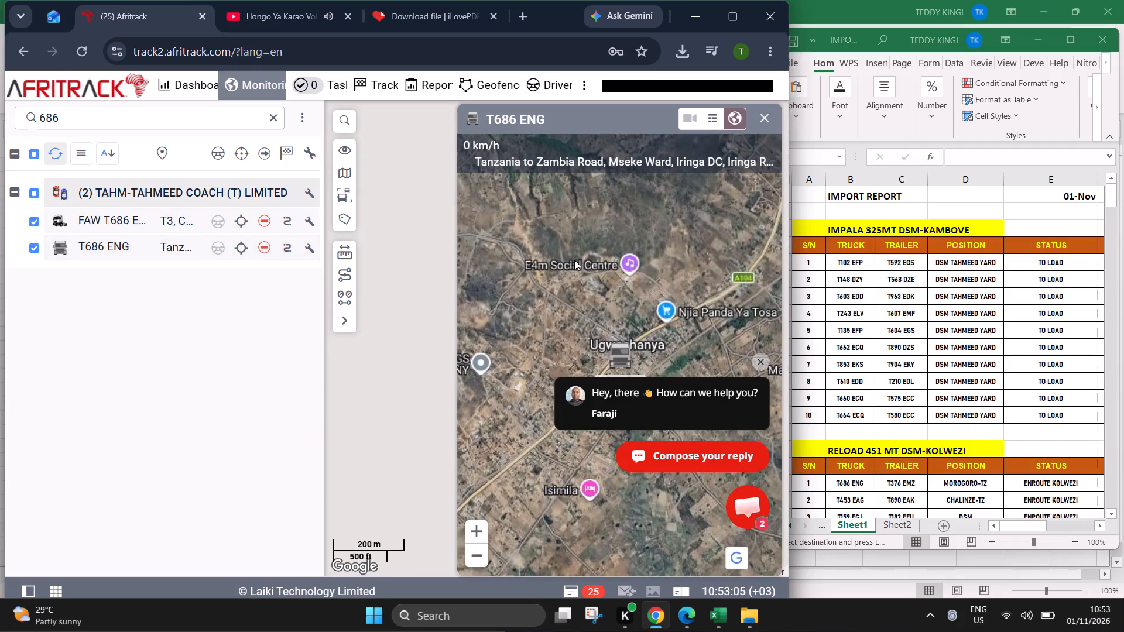
scroll(601, 274, down, 17)
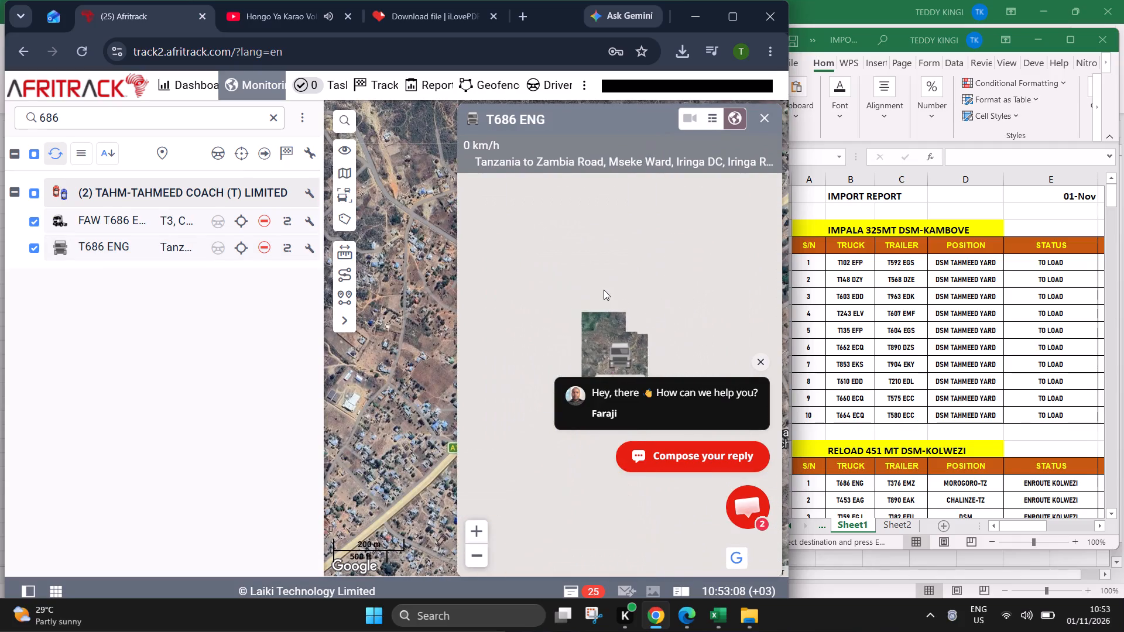
scroll(623, 252, down, 2)
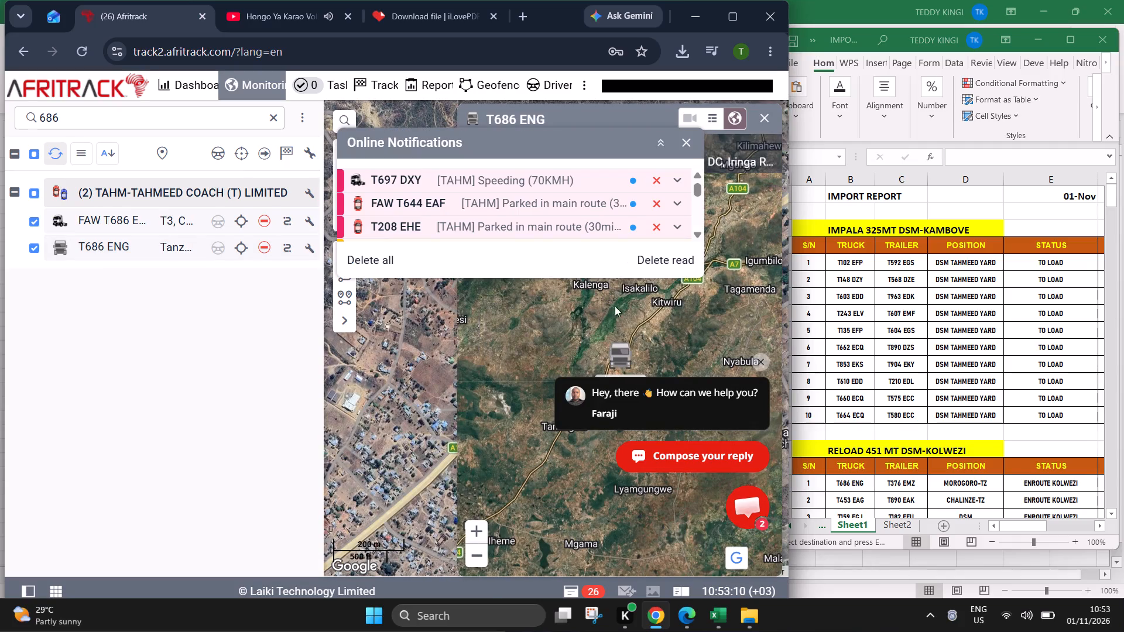
scroll(694, 317, down, 1)
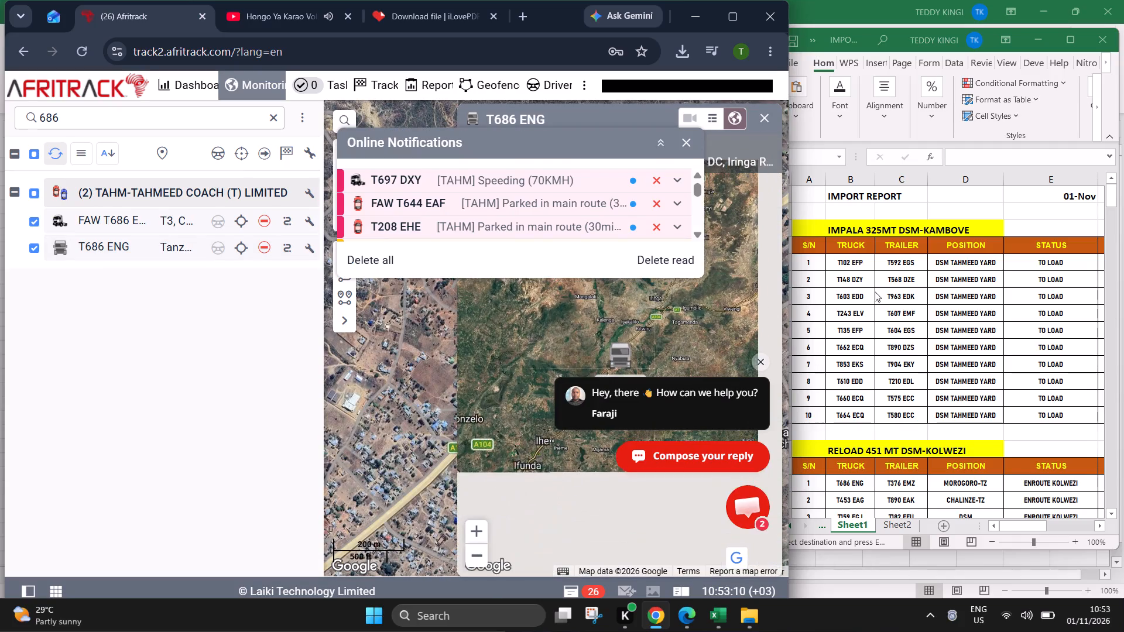
In the import report's RELOAD 451 MT DSM-KOLWEZI section, set the position of T686 ENG in D18 to IRINGA-TZ.
click(986, 270)
click(951, 479)
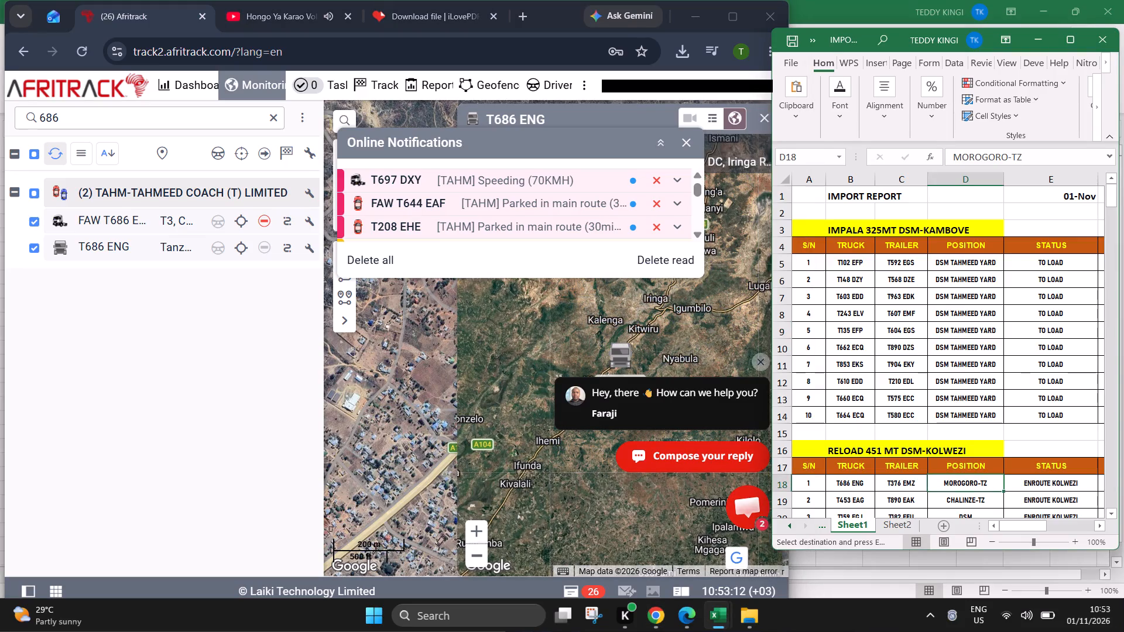
text(IRINGA-TZ)
scroll(982, 341, down, 3)
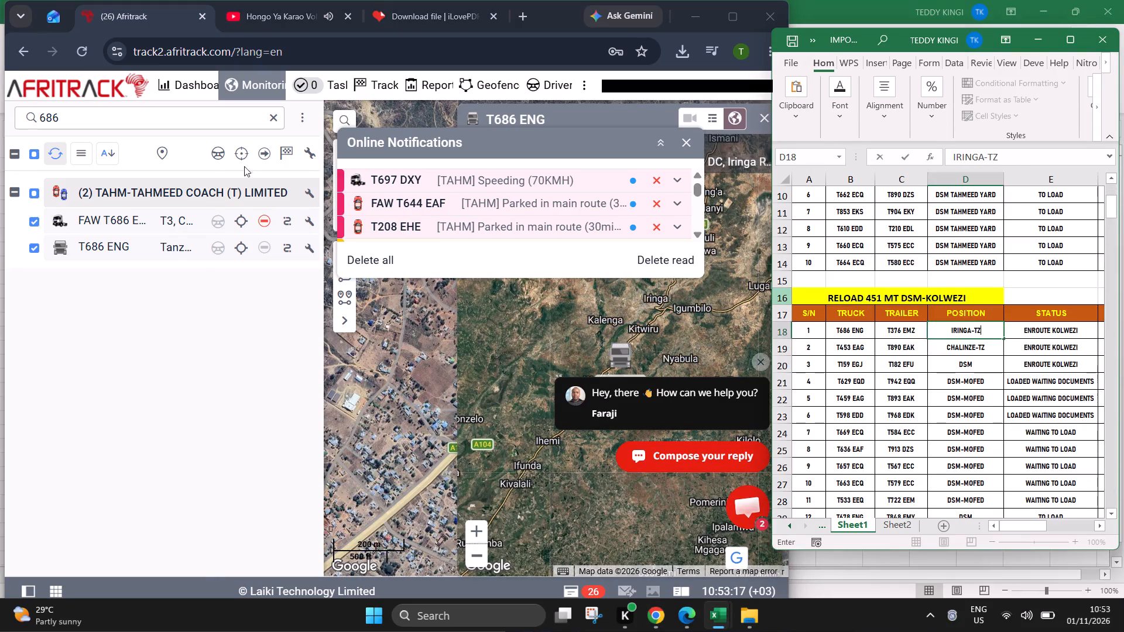
drag(66, 119, 0, 118)
text(453)
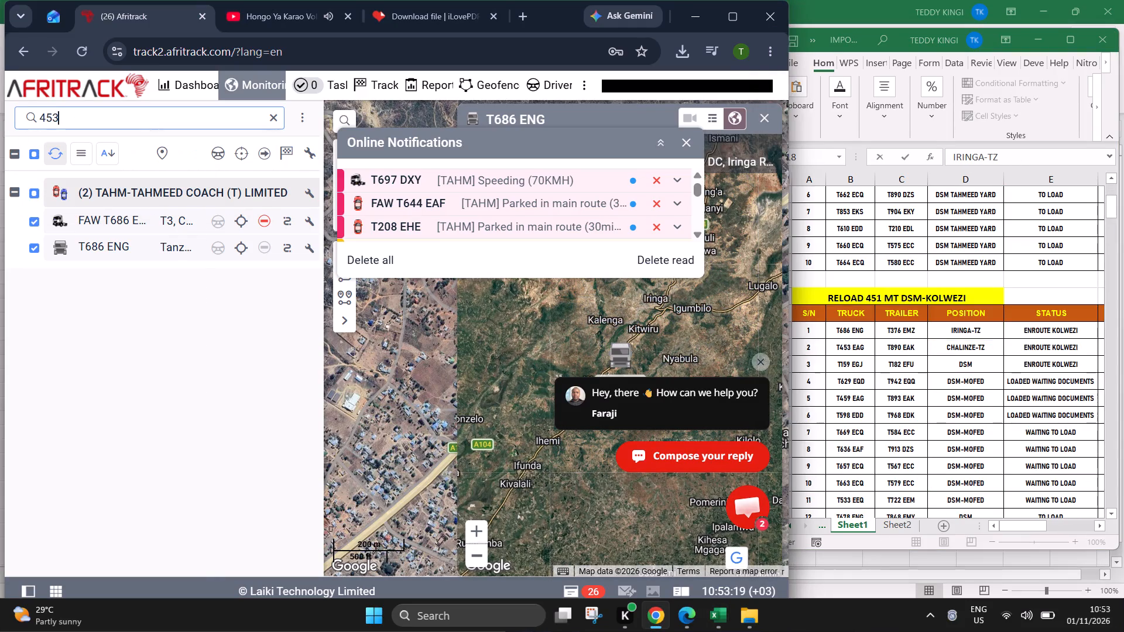
double_click(116, 217)
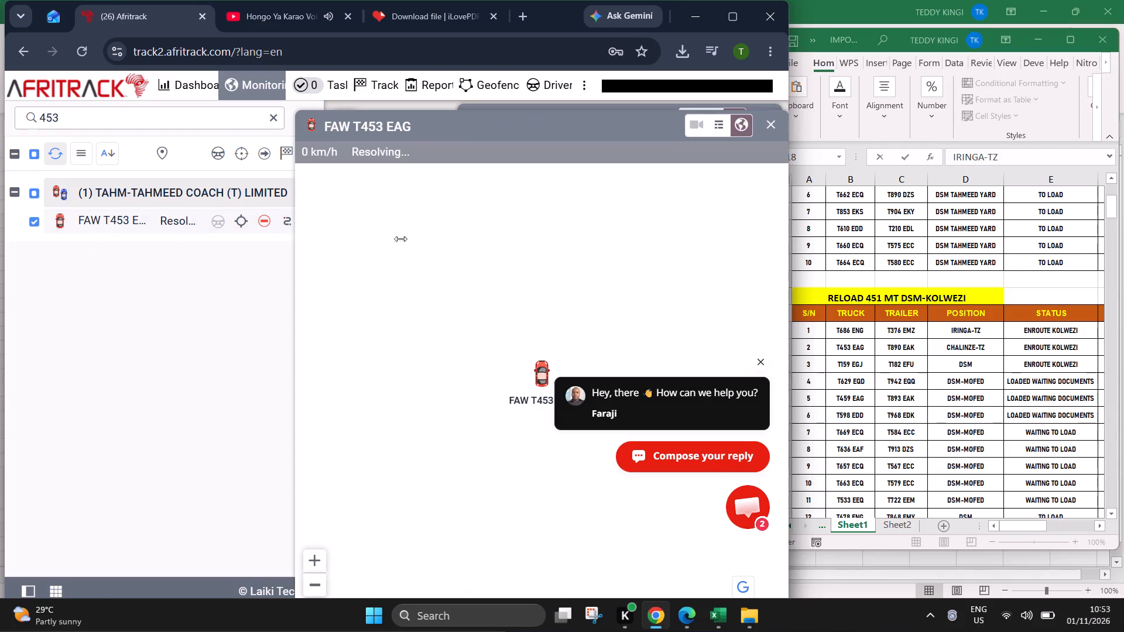
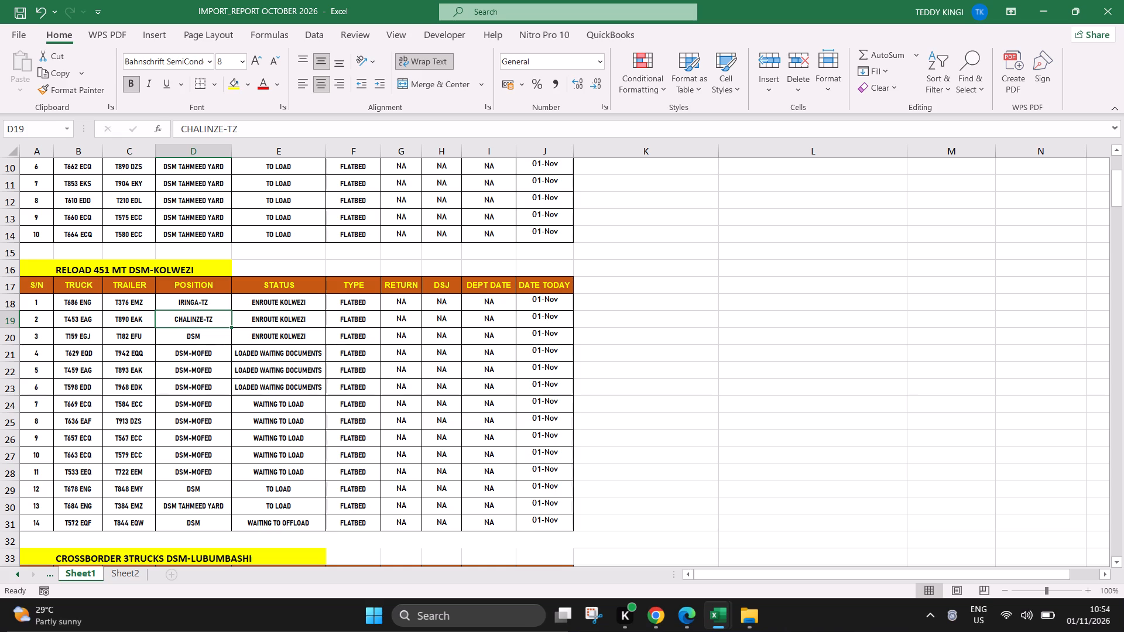
Save the IMPORT_REPORT OCTOBER 2026 workbook.
click(23, 12)
Review the truck sections below RELOAD 451 MT DSM-KOLWEZI, down to the RELOAD 1024MT DSM-KOLWEZI section.
scroll(393, 324, down, 8)
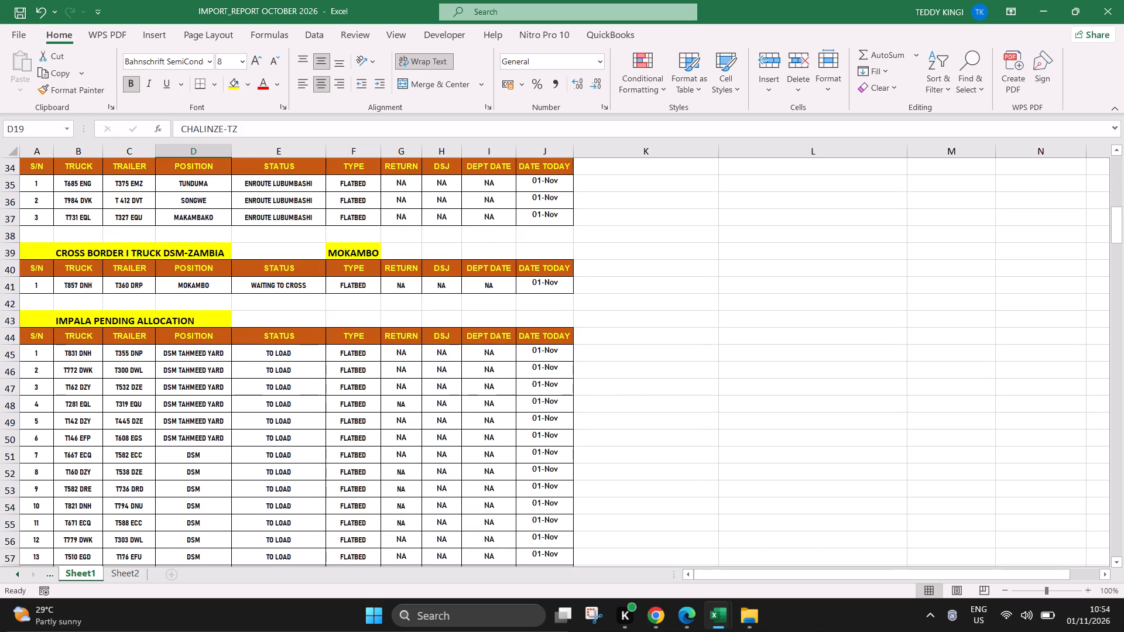
scroll(755, 334, up, 2)
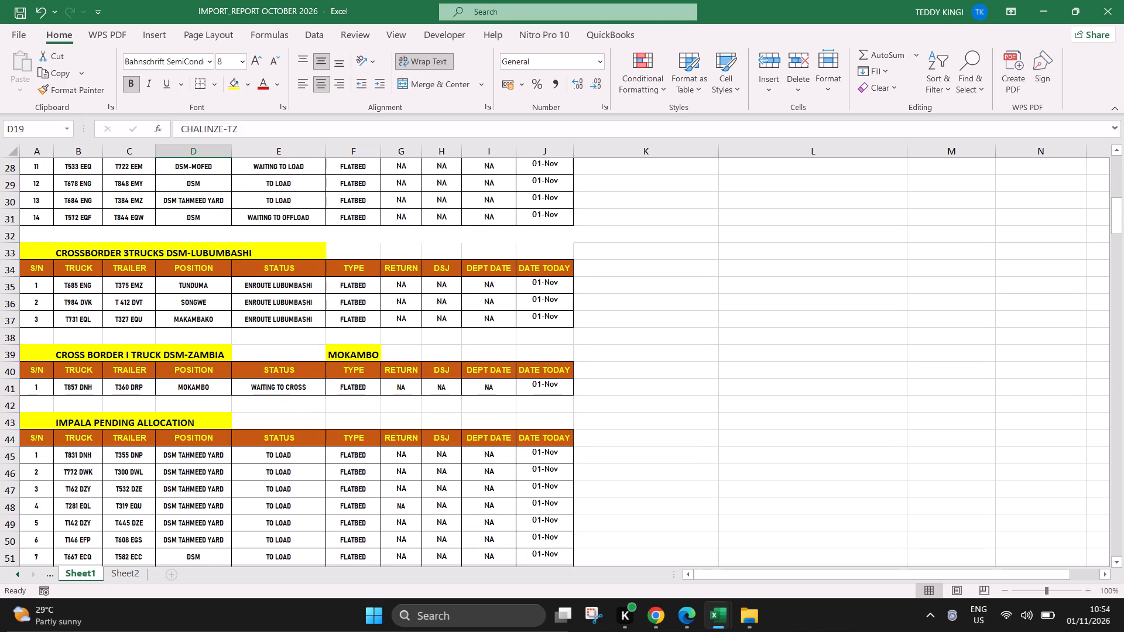
scroll(749, 348, down, 11)
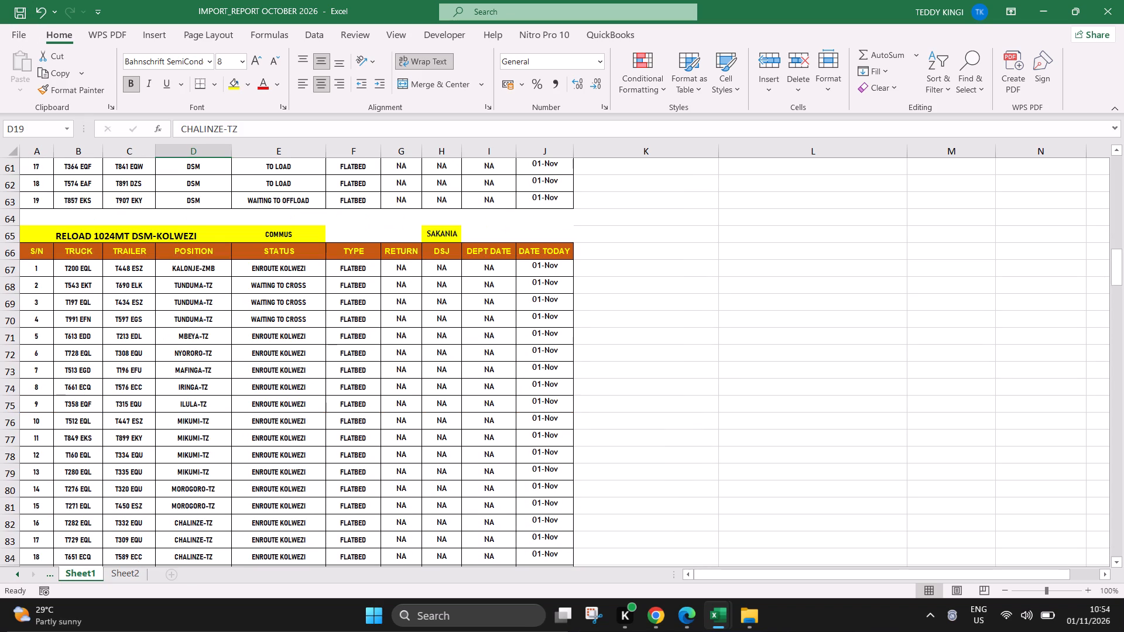
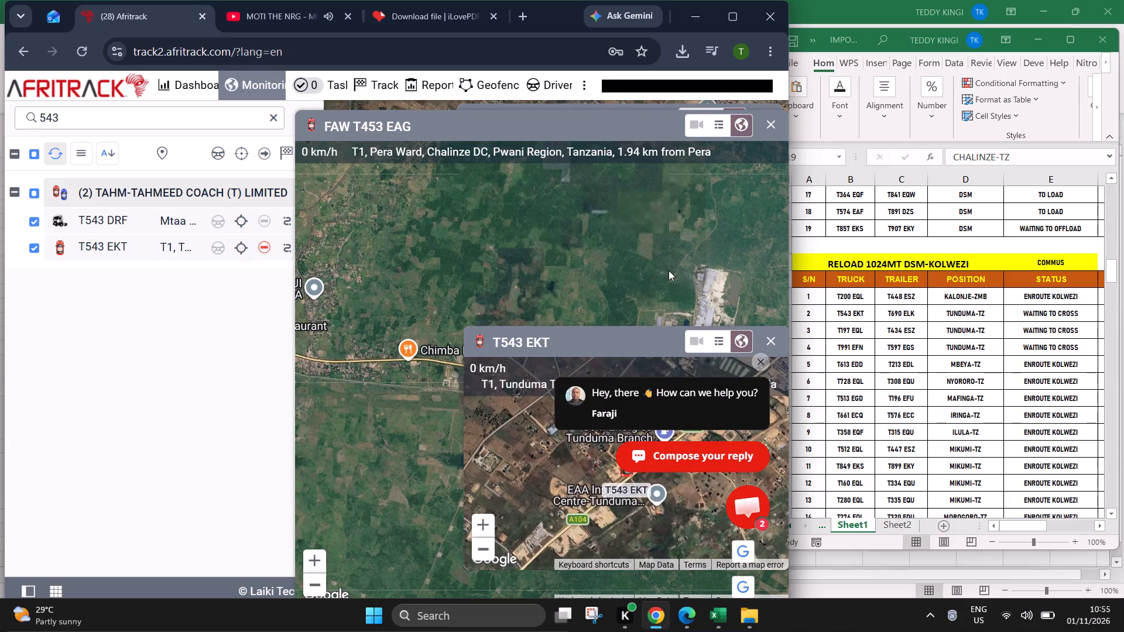
click(962, 324)
click(955, 332)
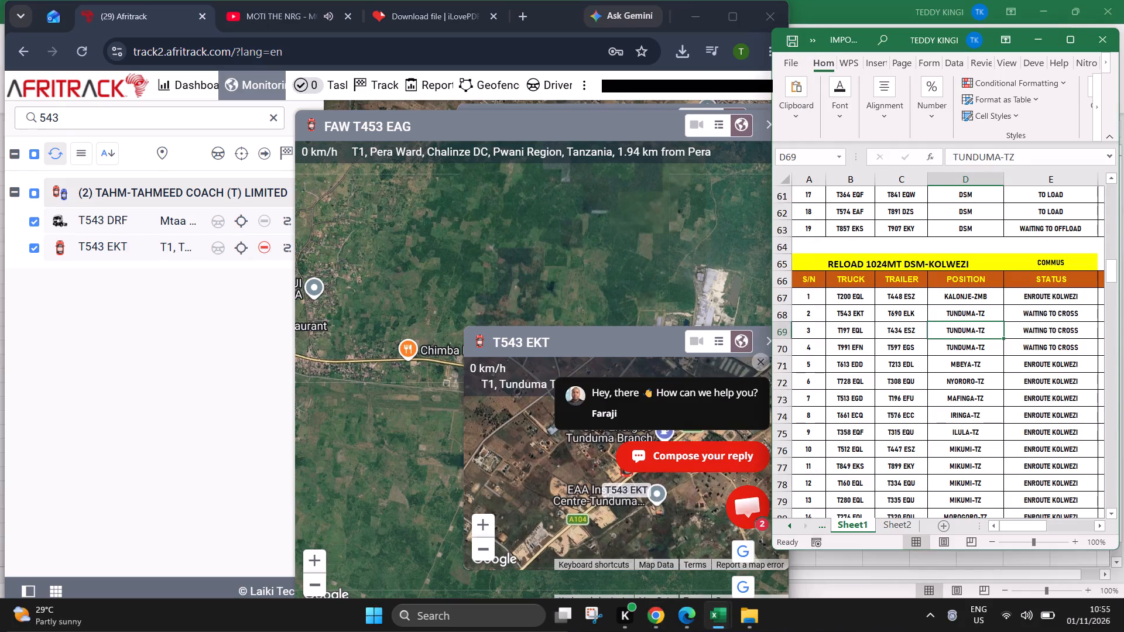
drag(63, 115, 0, 111)
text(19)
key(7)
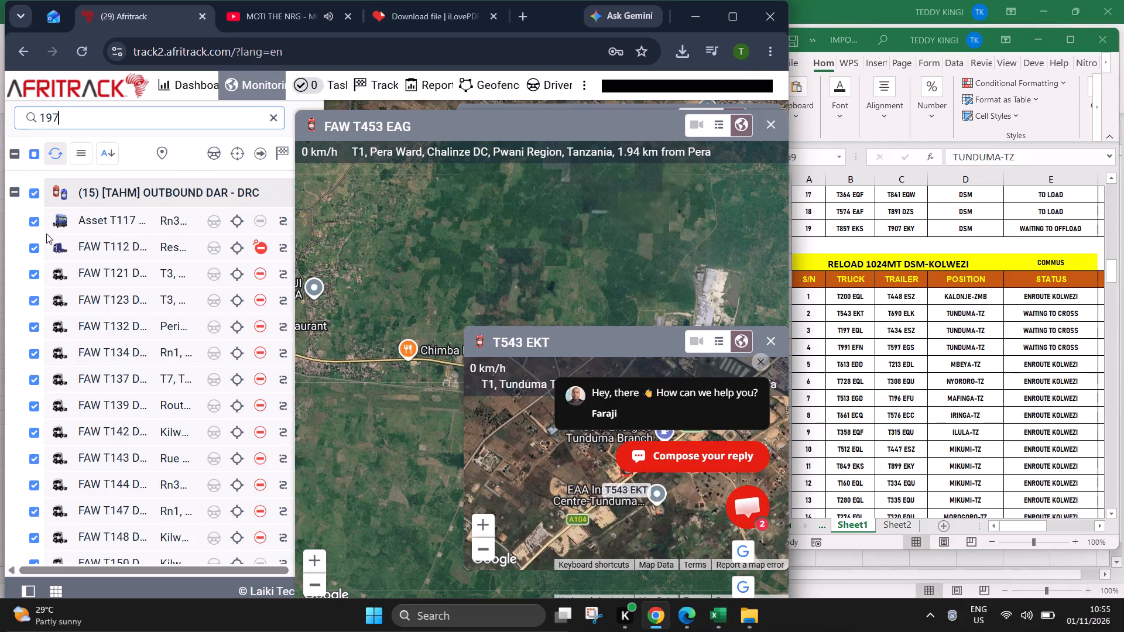
double_click(109, 219)
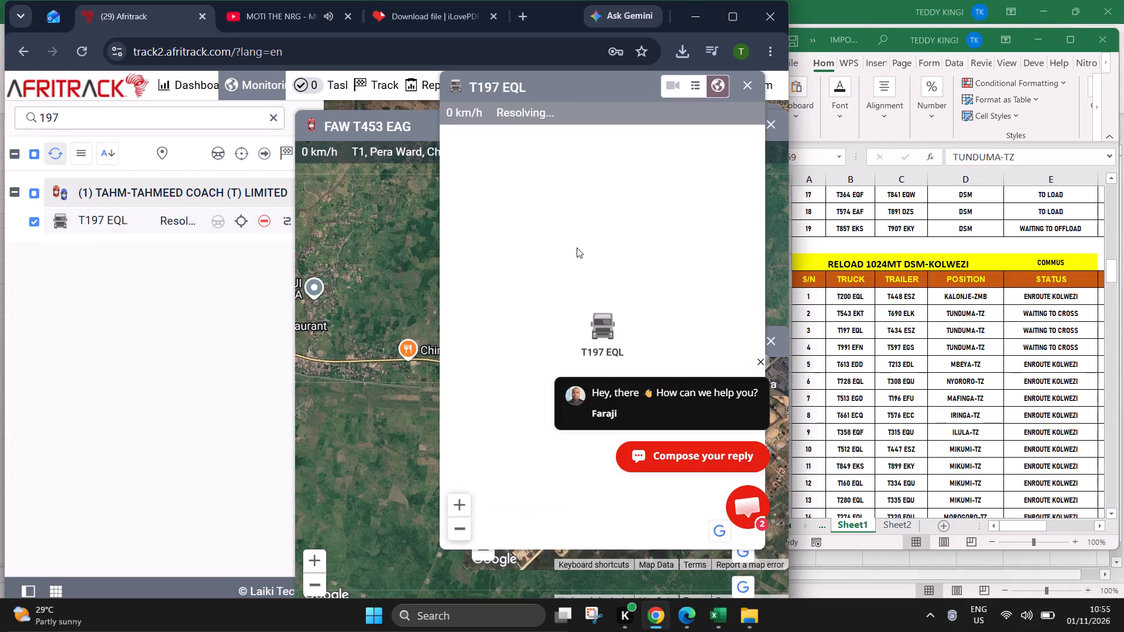
click(961, 322)
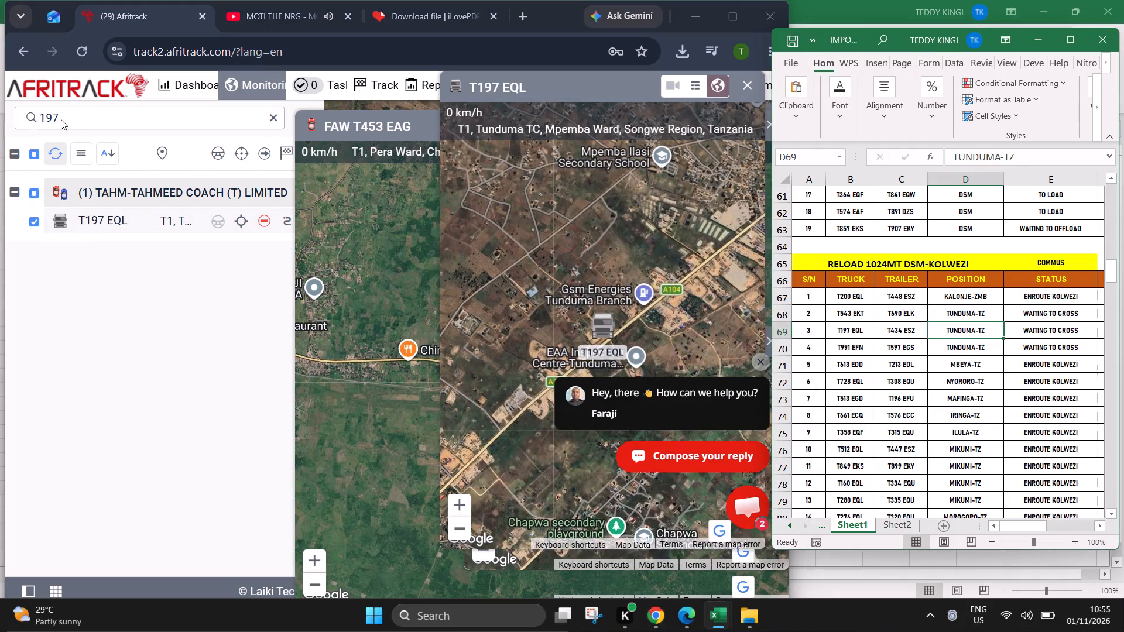
drag(71, 118, 0, 110)
text(99)
key(1)
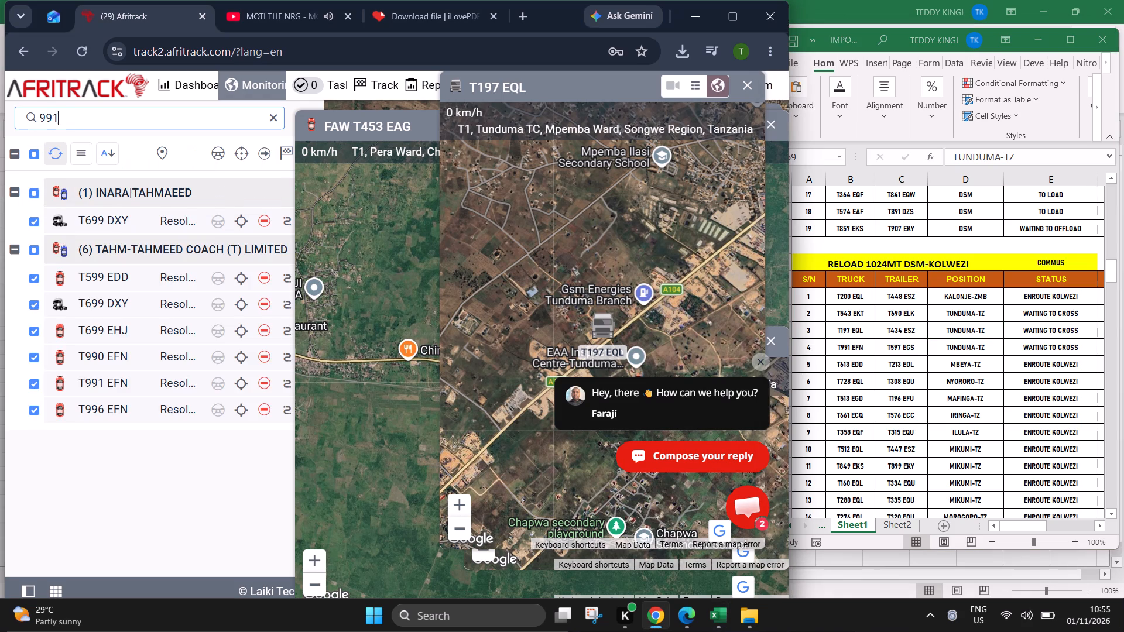
double_click(100, 218)
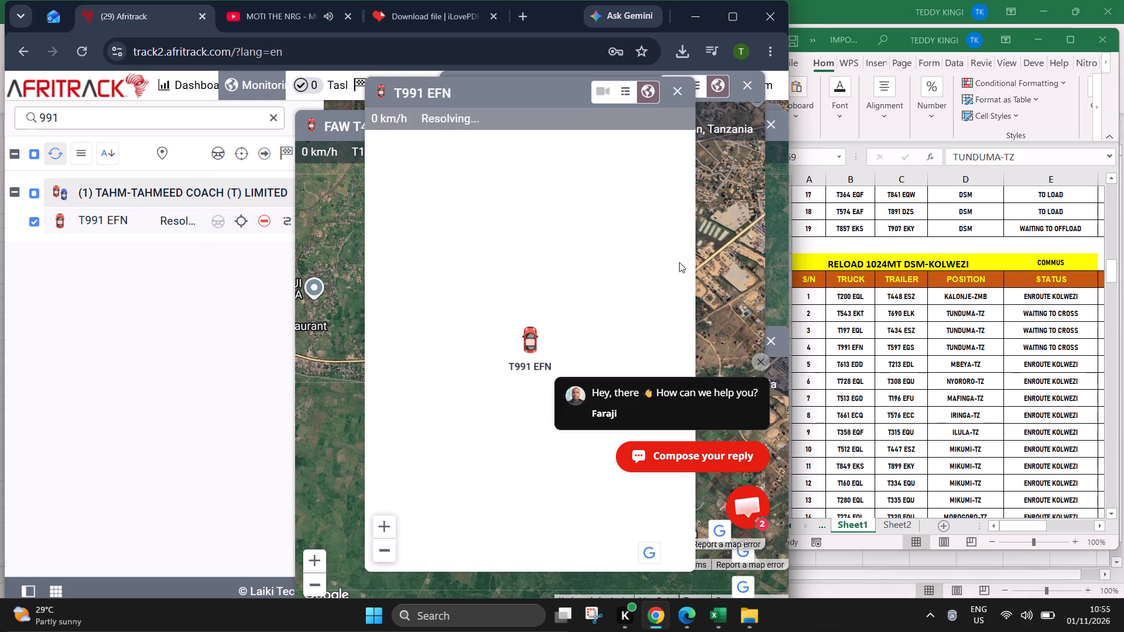
click(932, 320)
click(955, 342)
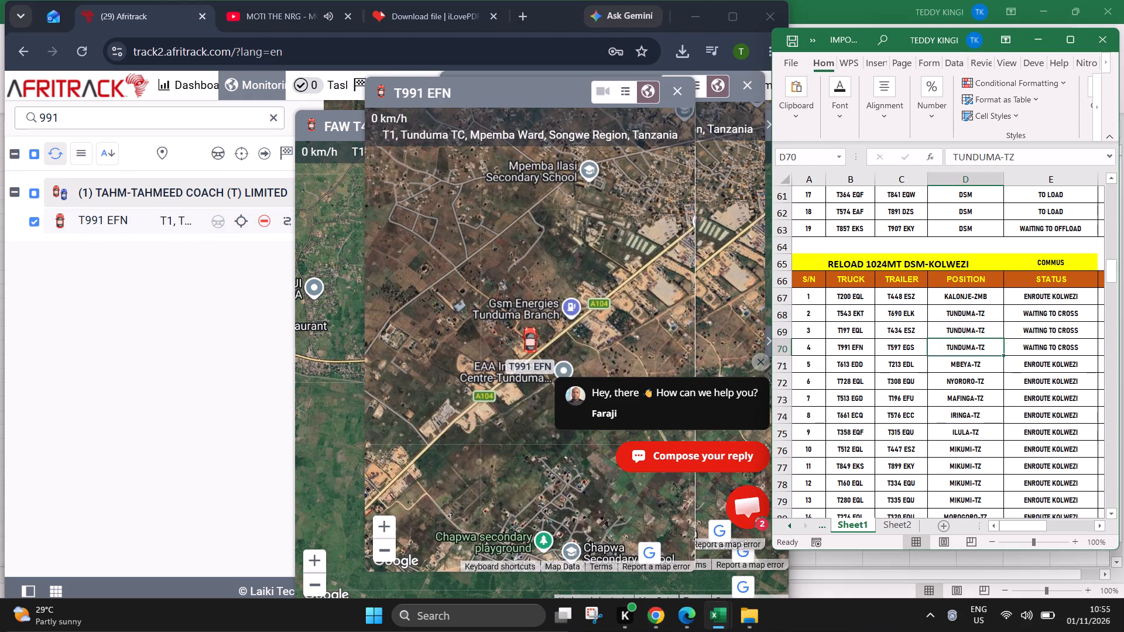
drag(64, 124, 0, 108)
key(6)
text(13)
double_click(100, 219)
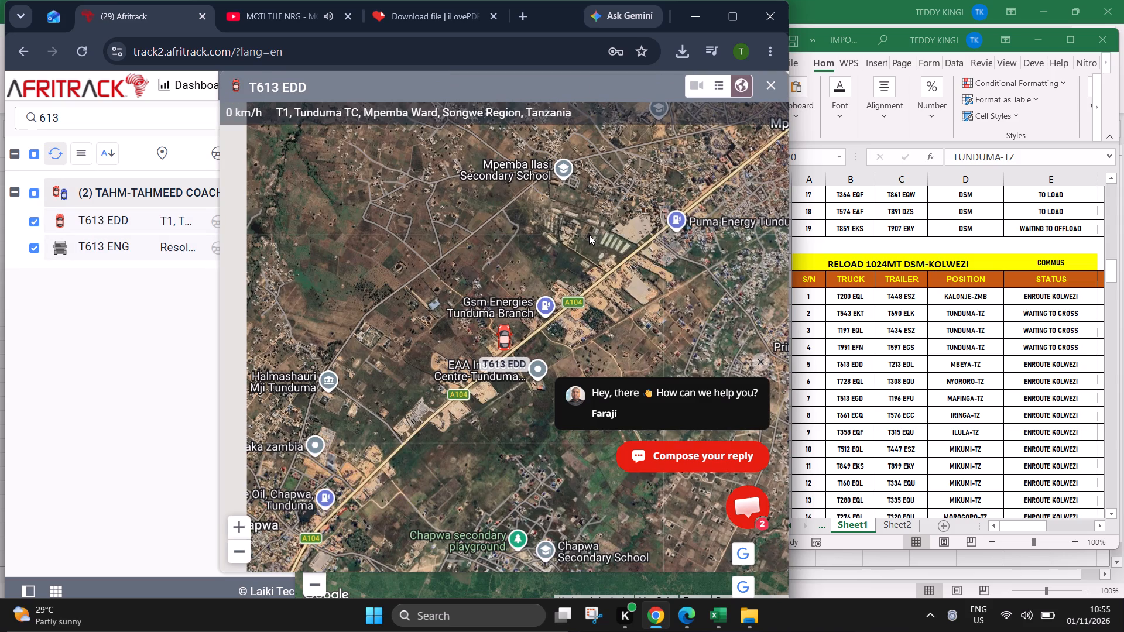
click(1017, 348)
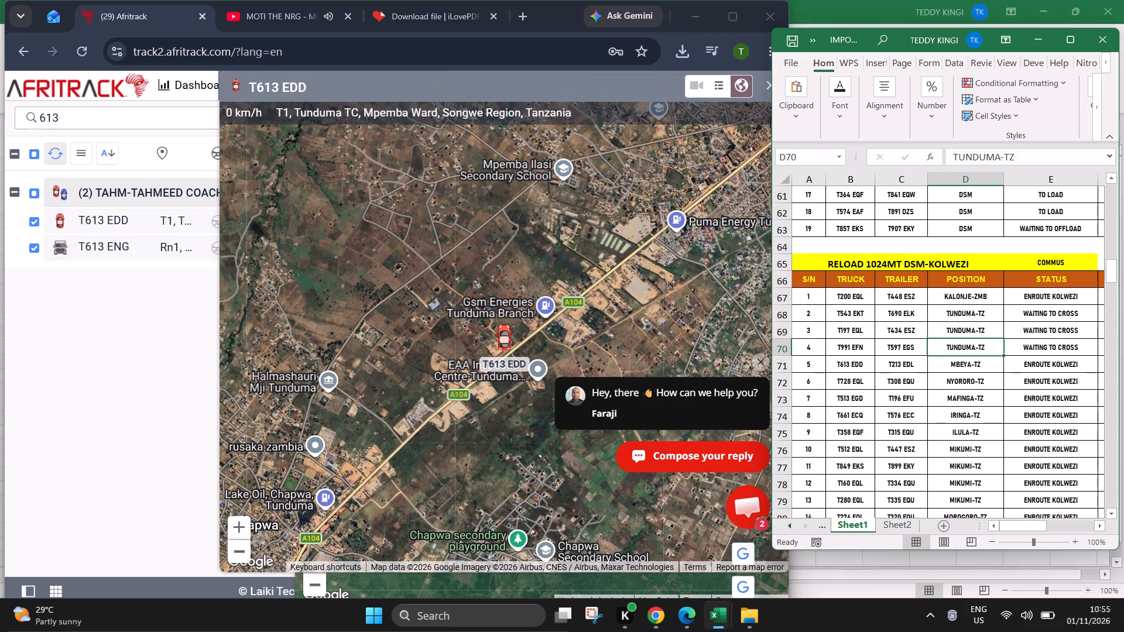
click(947, 380)
drag(965, 350, 1019, 345)
key(ctrl+c)
click(968, 362)
key(ctrl+v)
scroll(961, 361, down, 2)
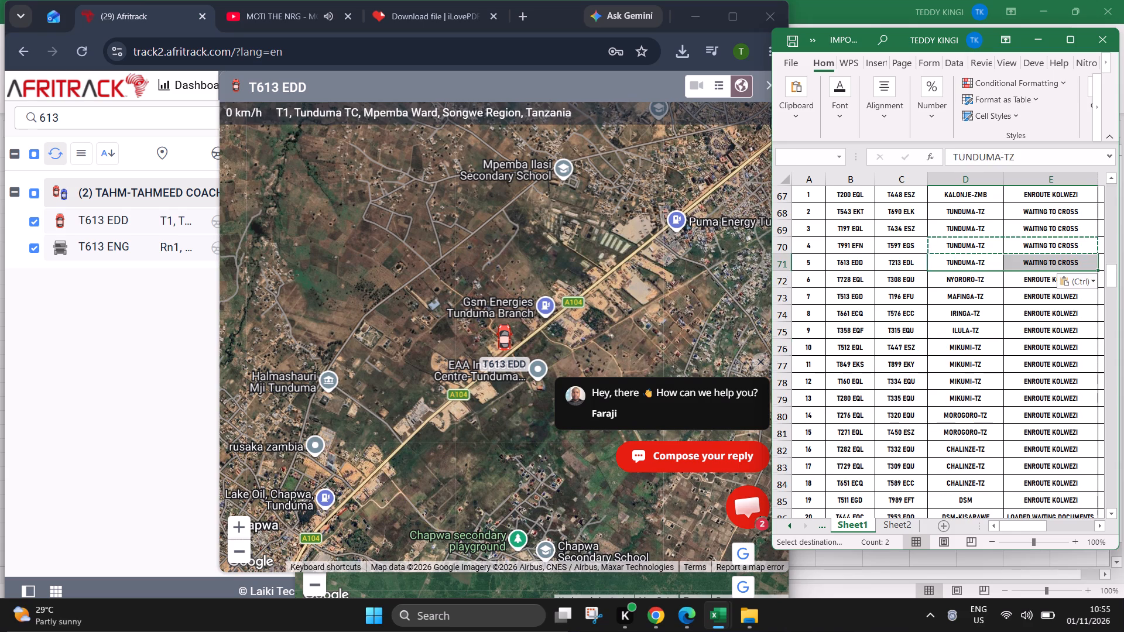
drag(64, 114, 0, 101)
text(728)
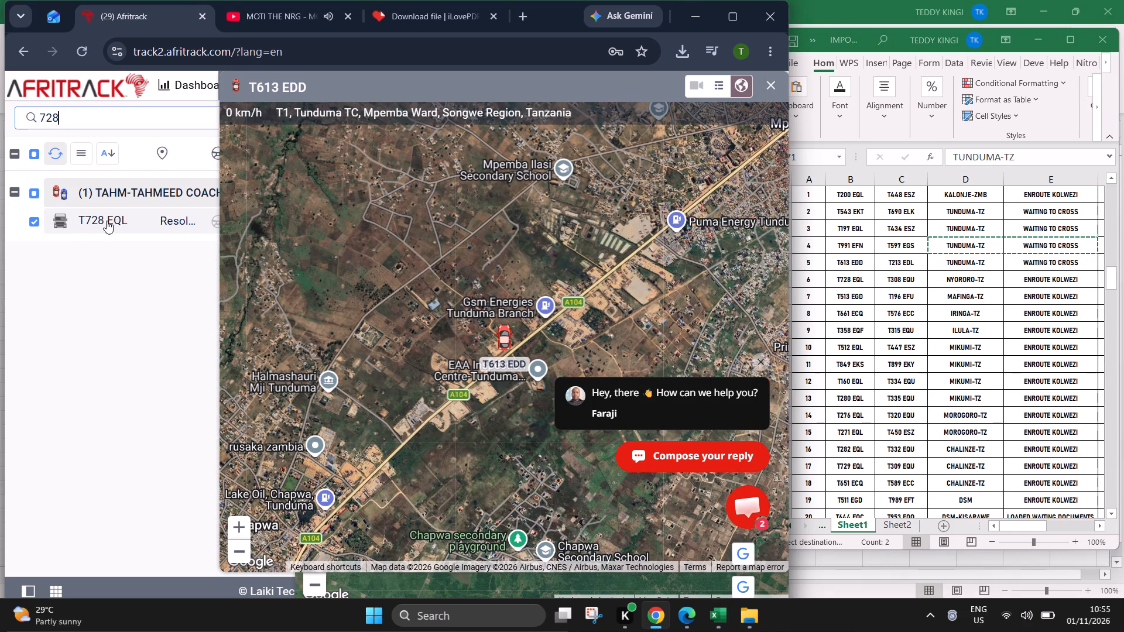
double_click(107, 221)
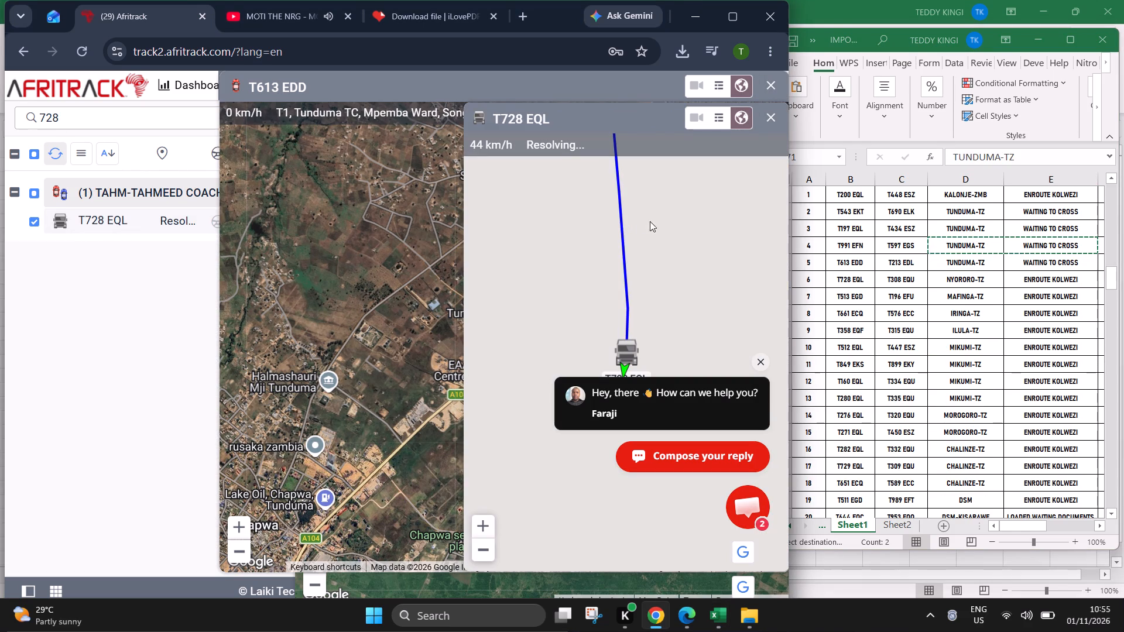
click(763, 362)
scroll(719, 341, down, 18)
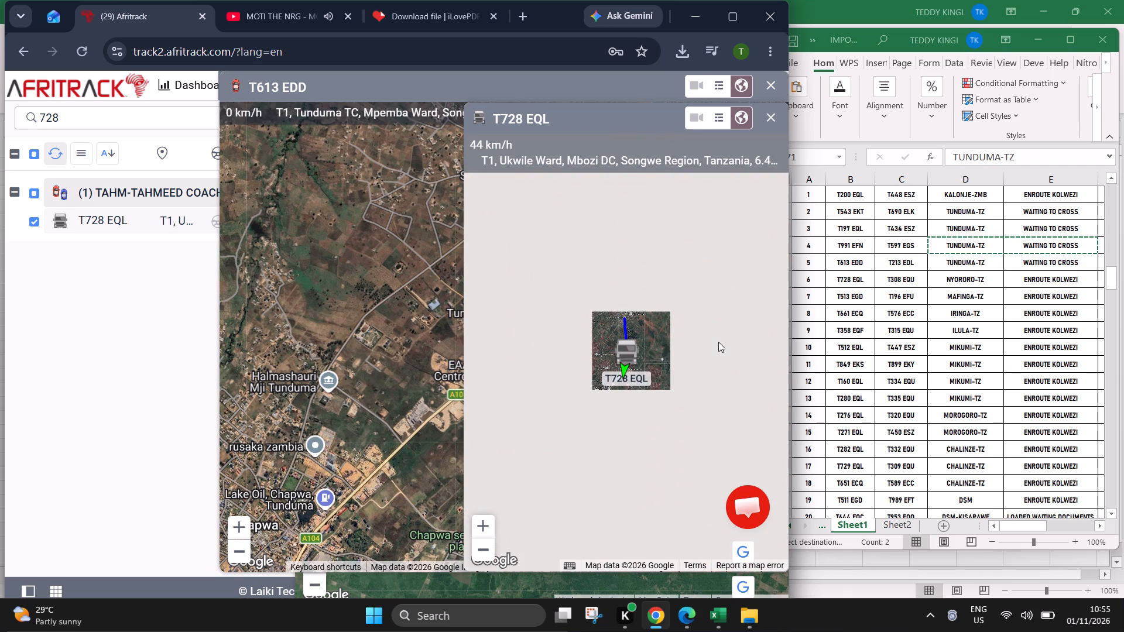
scroll(718, 342, down, 2)
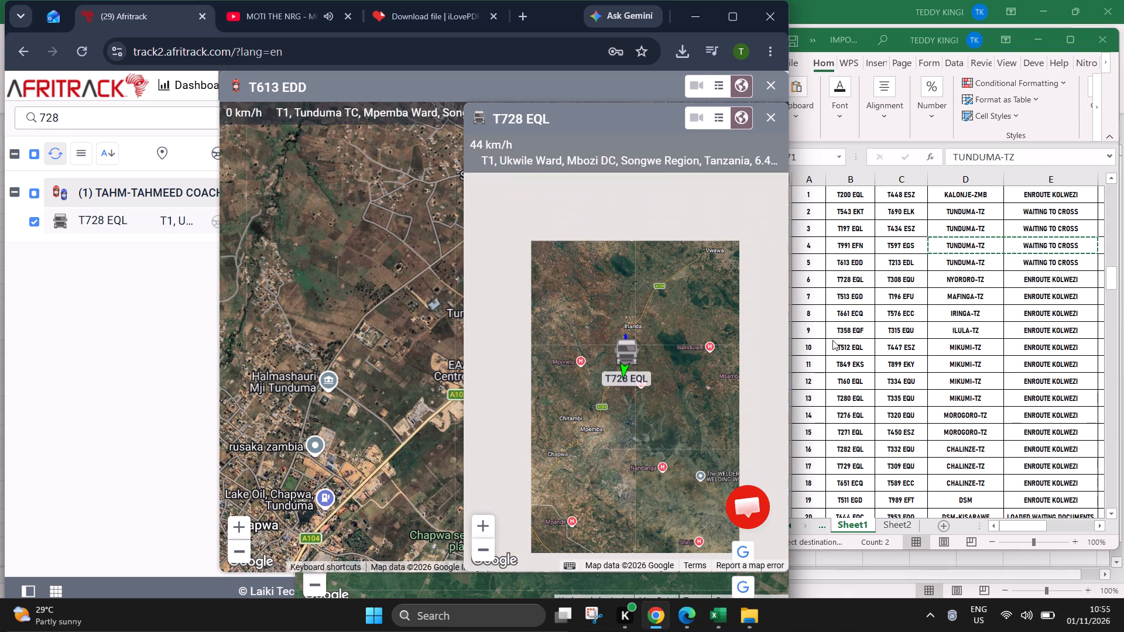
click(984, 309)
click(954, 277)
key(ctrl+v)
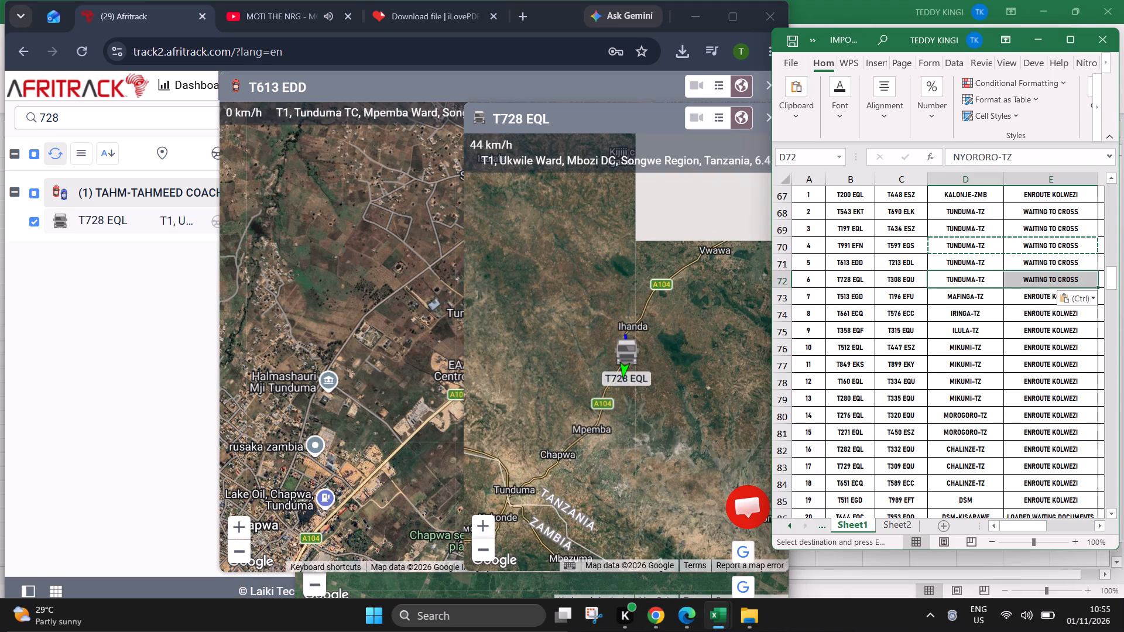
drag(64, 118, 0, 115)
key(5)
text(13)
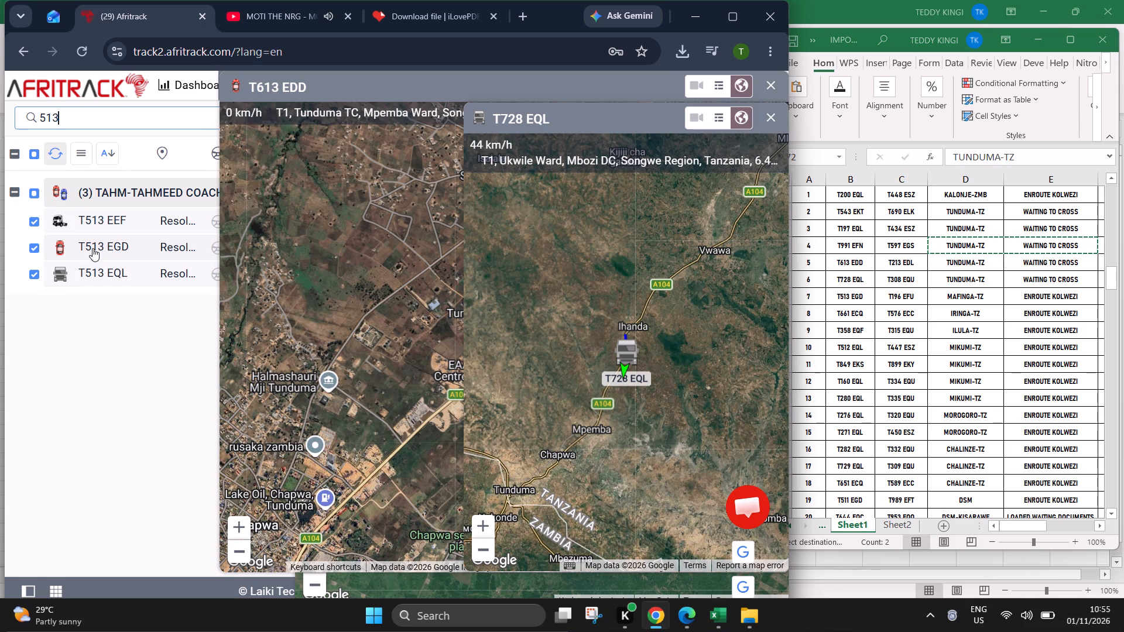
double_click(92, 248)
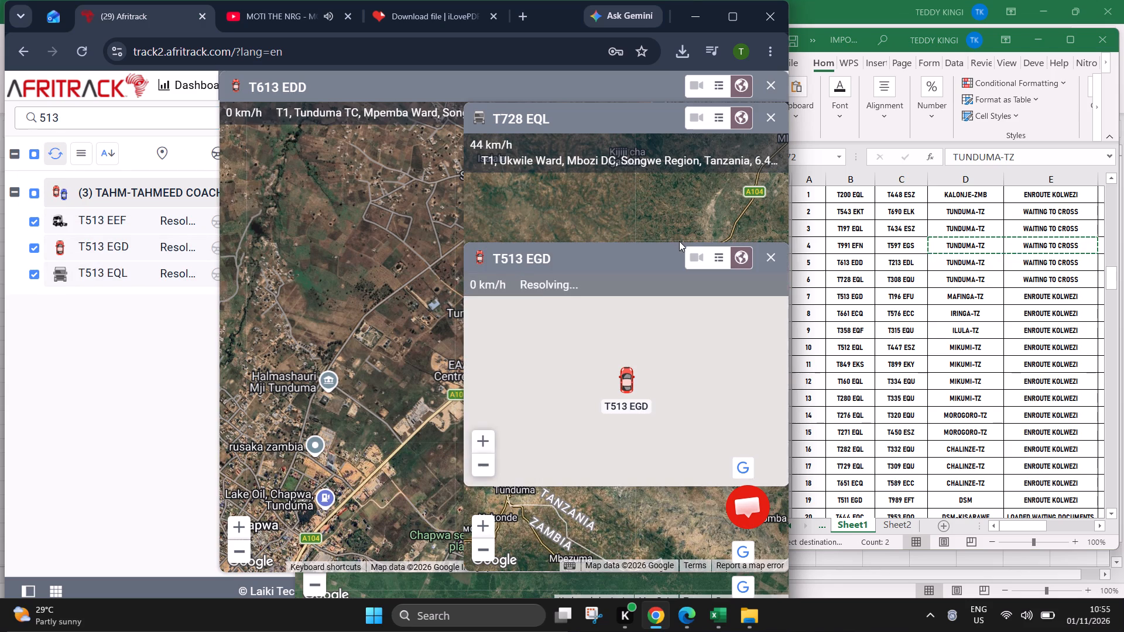
scroll(660, 369, down, 10)
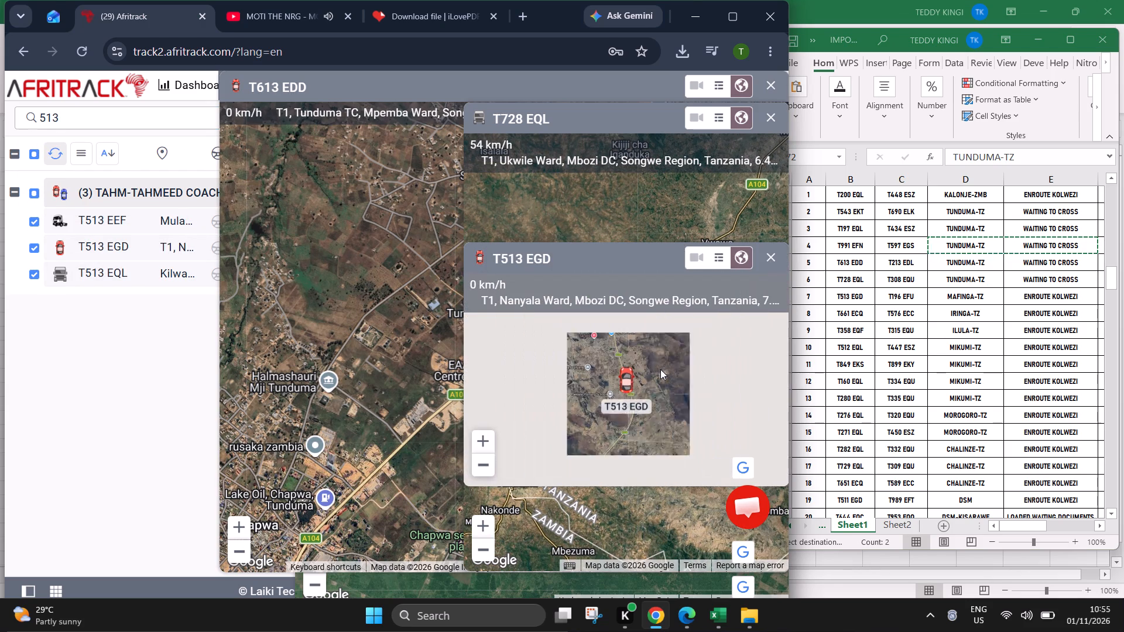
scroll(660, 369, down, 11)
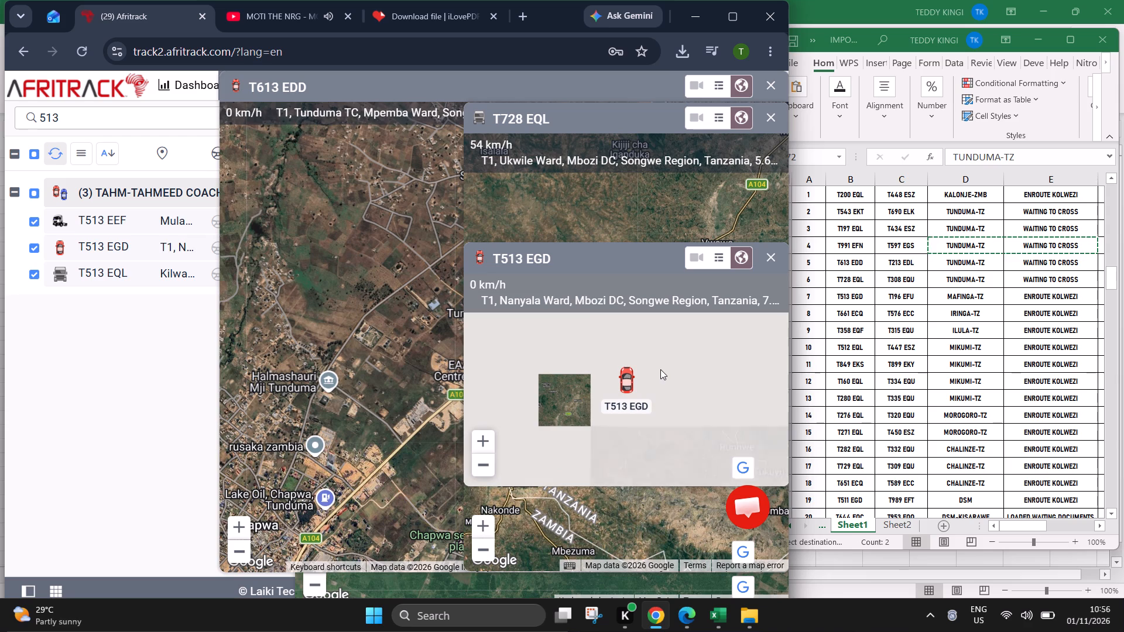
scroll(660, 369, down, 2)
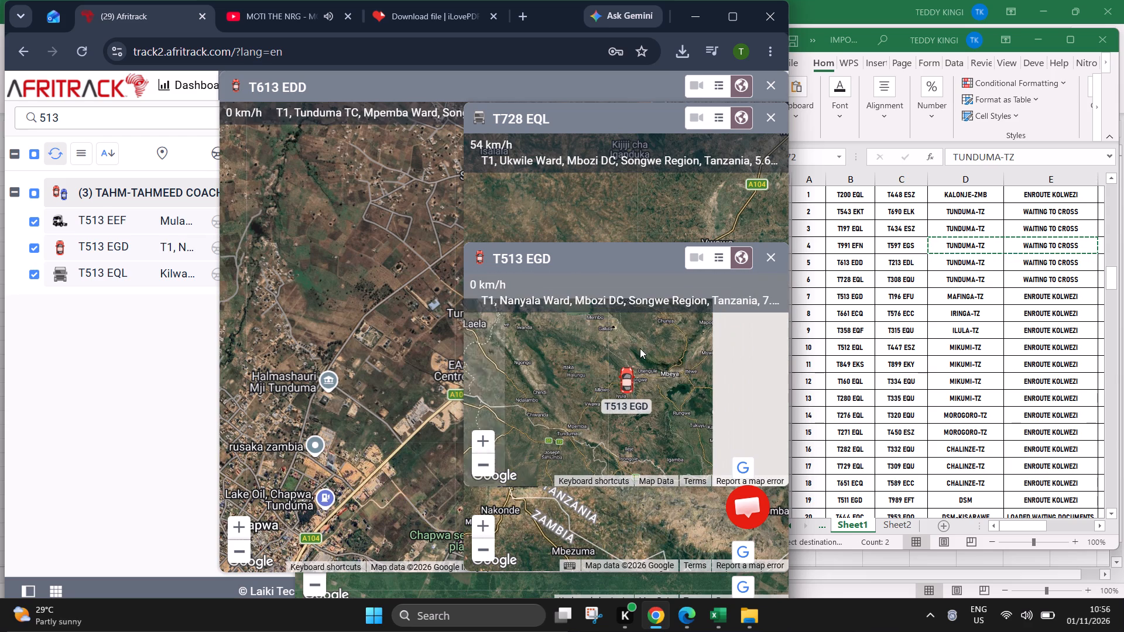
click(879, 304)
click(967, 298)
key(ctrl+v)
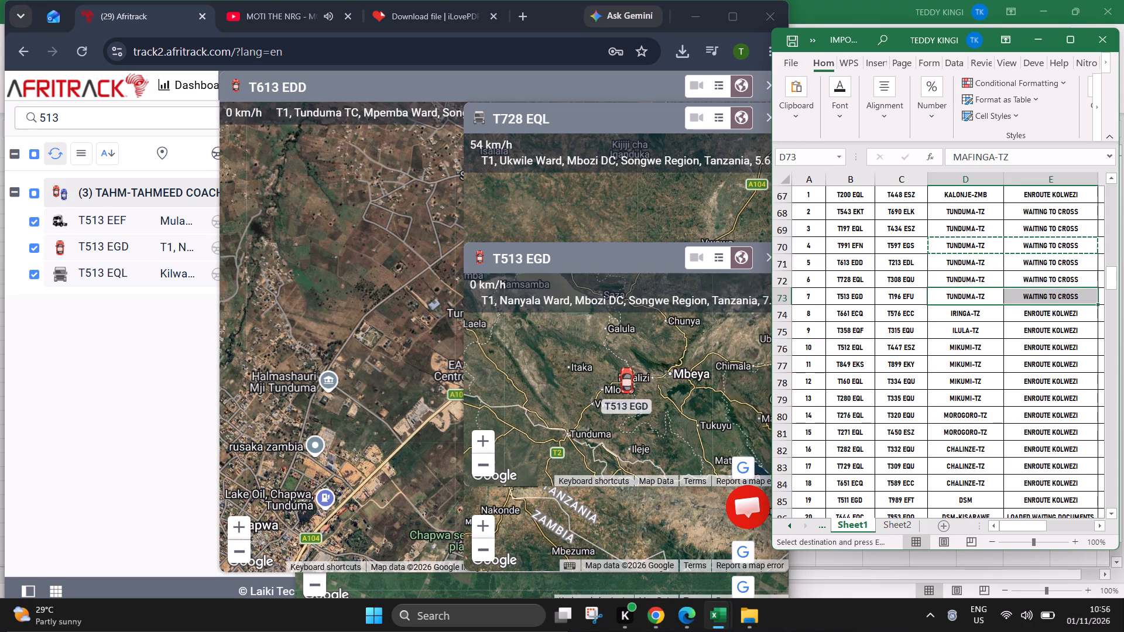
drag(64, 119, 0, 111)
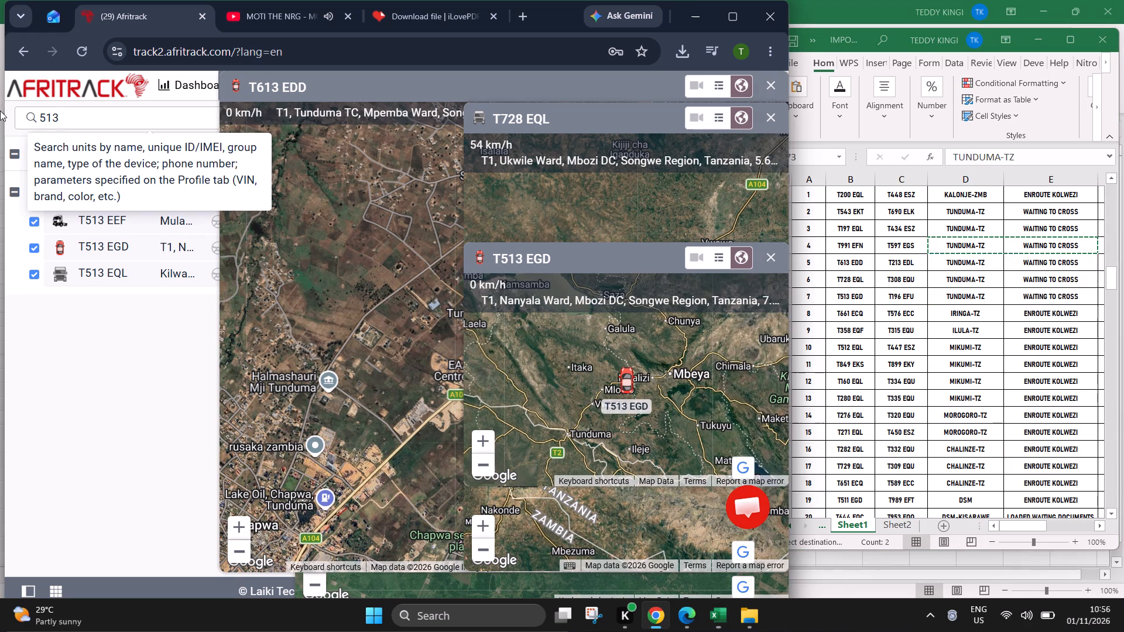
drag(0, 111, 0, 109)
text(661)
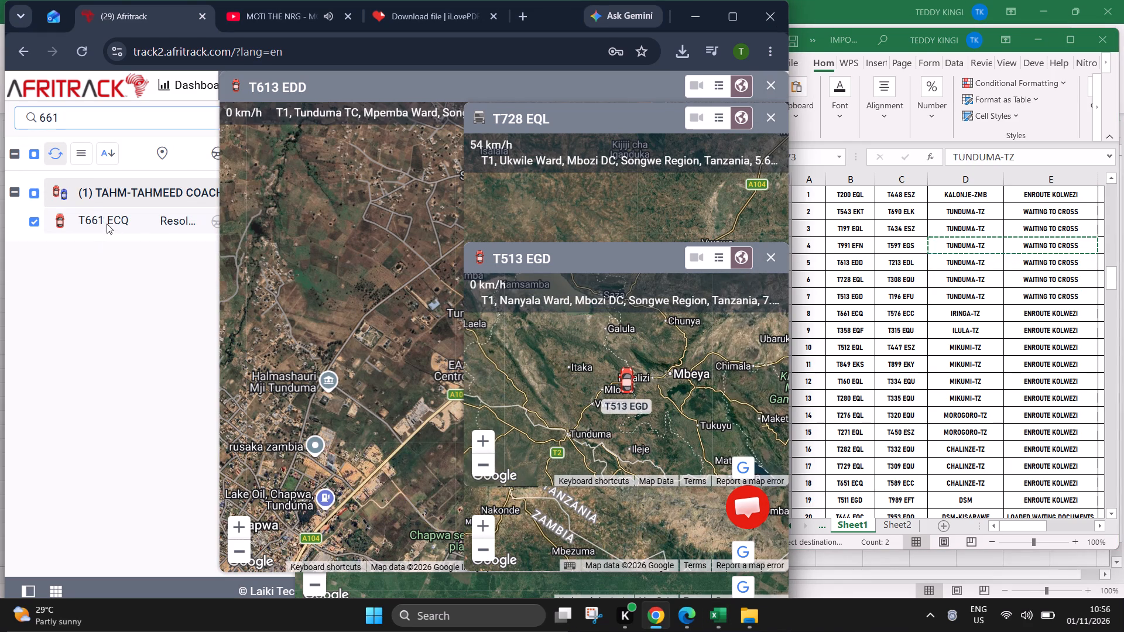
double_click(105, 220)
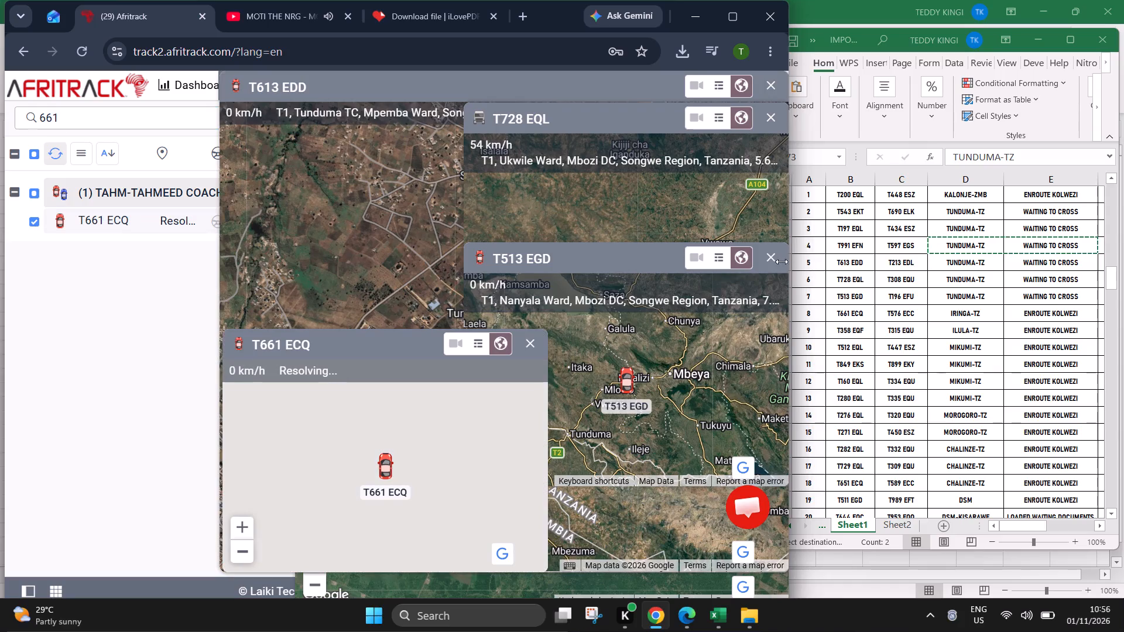
click(770, 257)
click(765, 115)
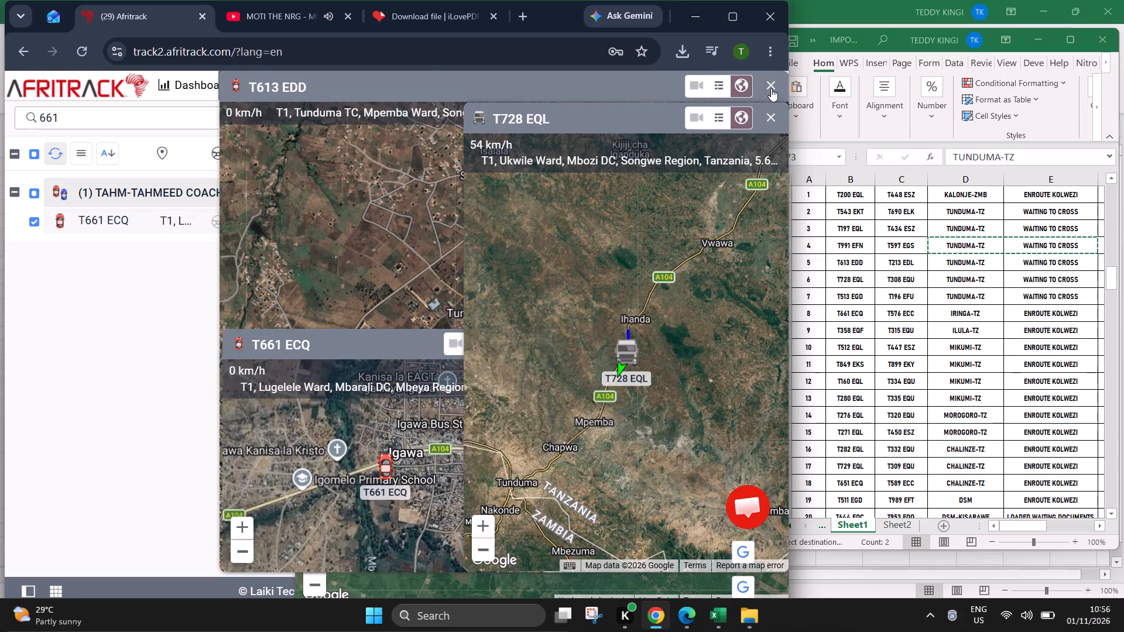
click(771, 87)
click(766, 119)
click(748, 87)
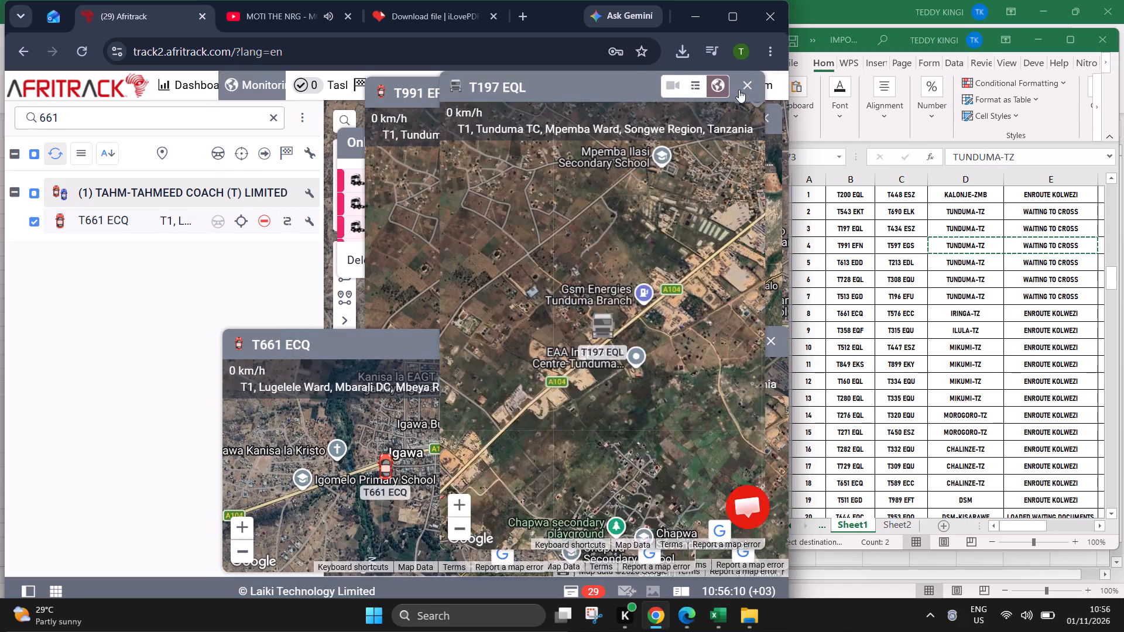
click(678, 91)
click(760, 115)
click(689, 139)
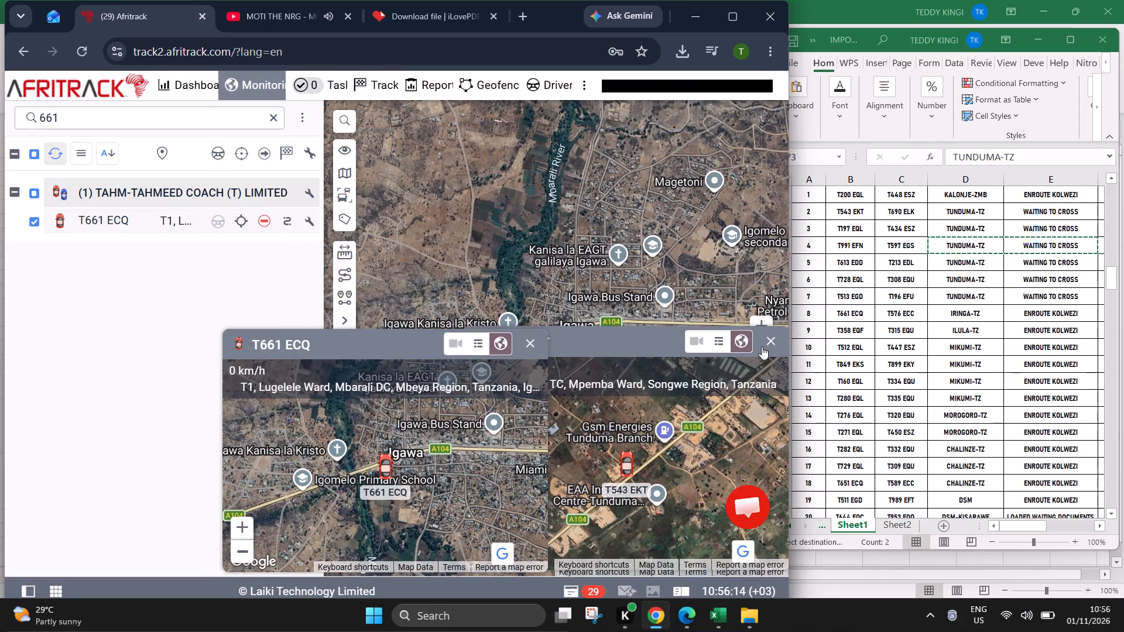
click(762, 346)
Set the position of T661 ECQ in D74 of the import report to IGAWA-TZ.
click(927, 360)
click(964, 317)
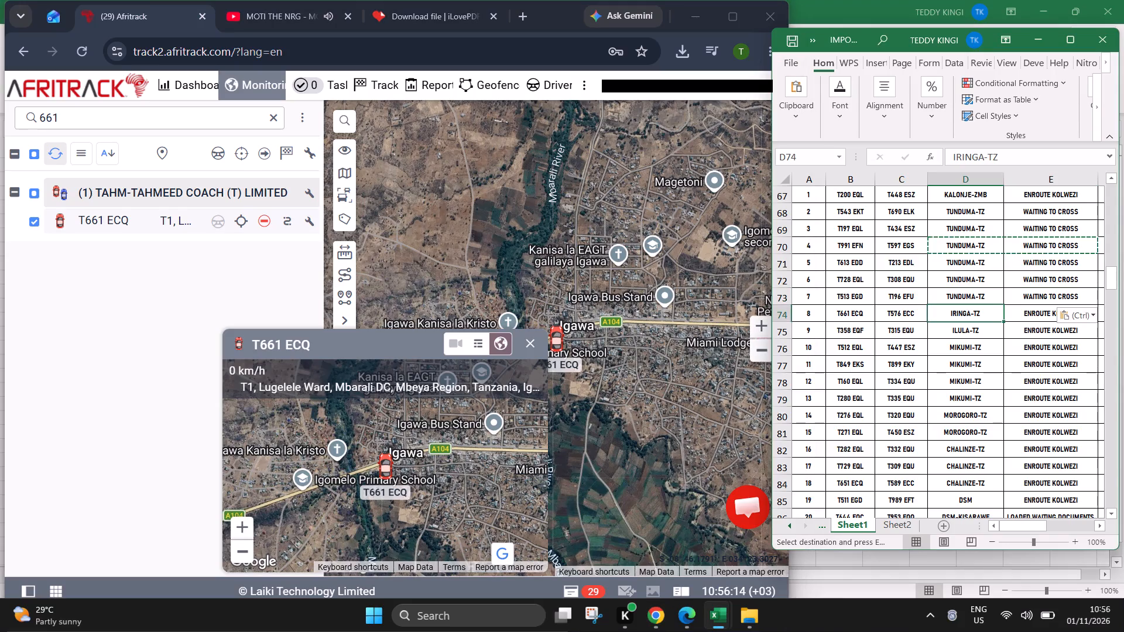
text(IGAWA-TZ)
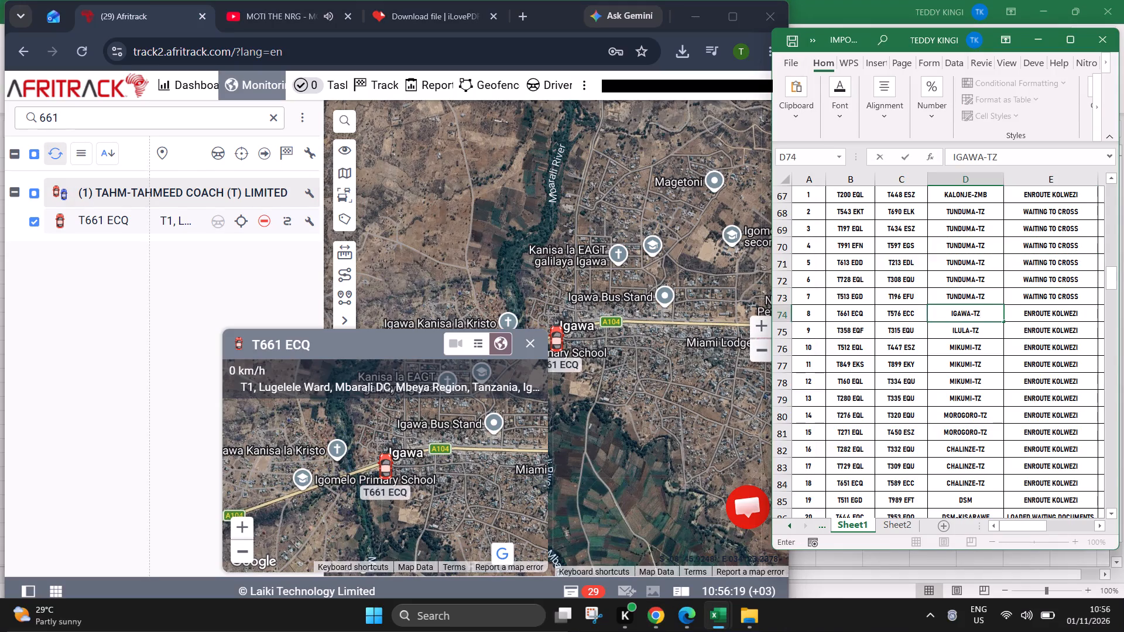
drag(67, 116, 0, 122)
text(358)
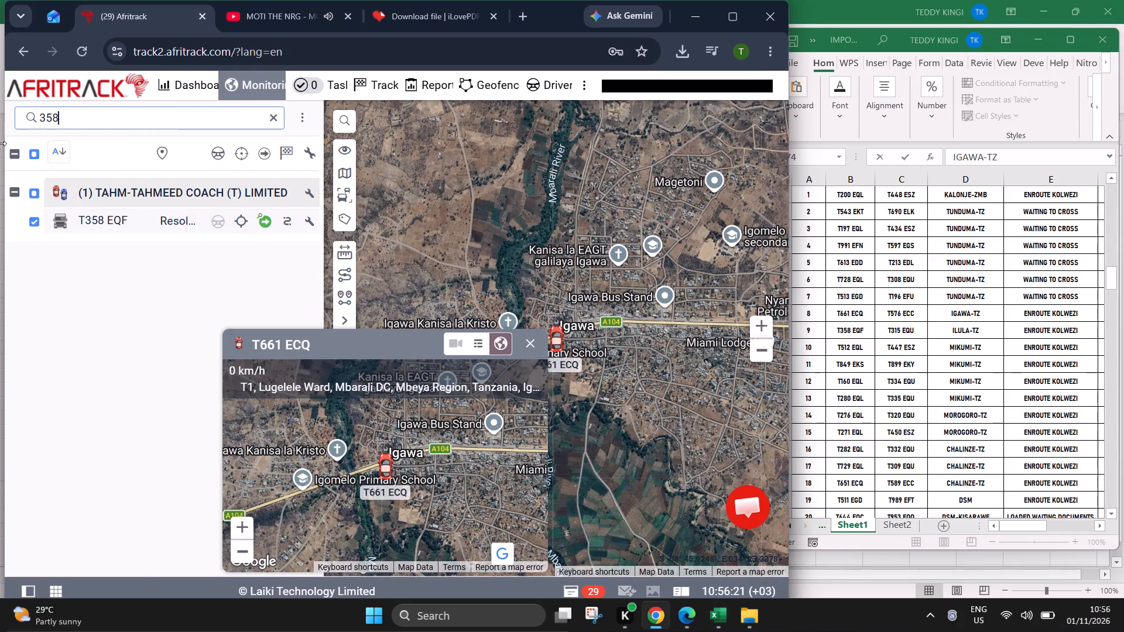
double_click(97, 219)
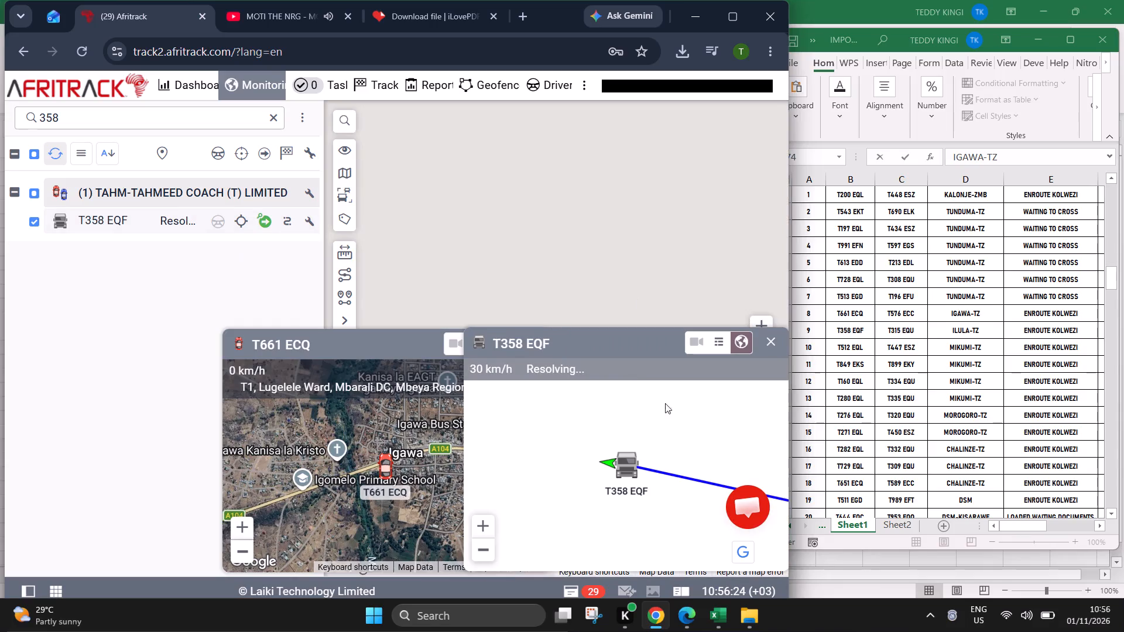
scroll(678, 450, down, 15)
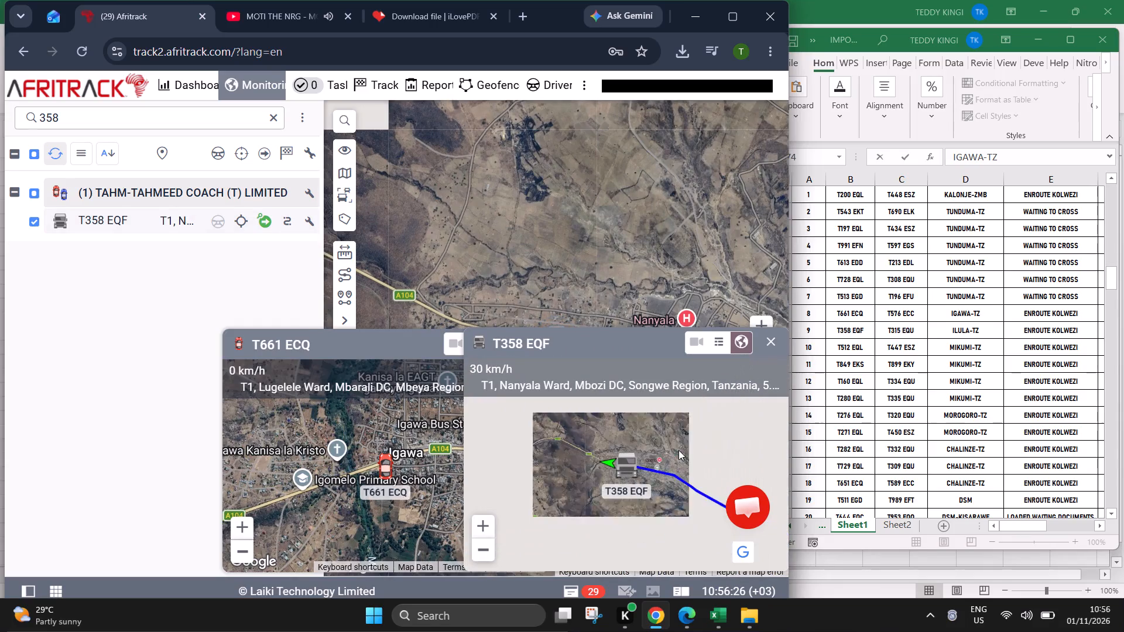
scroll(678, 450, down, 3)
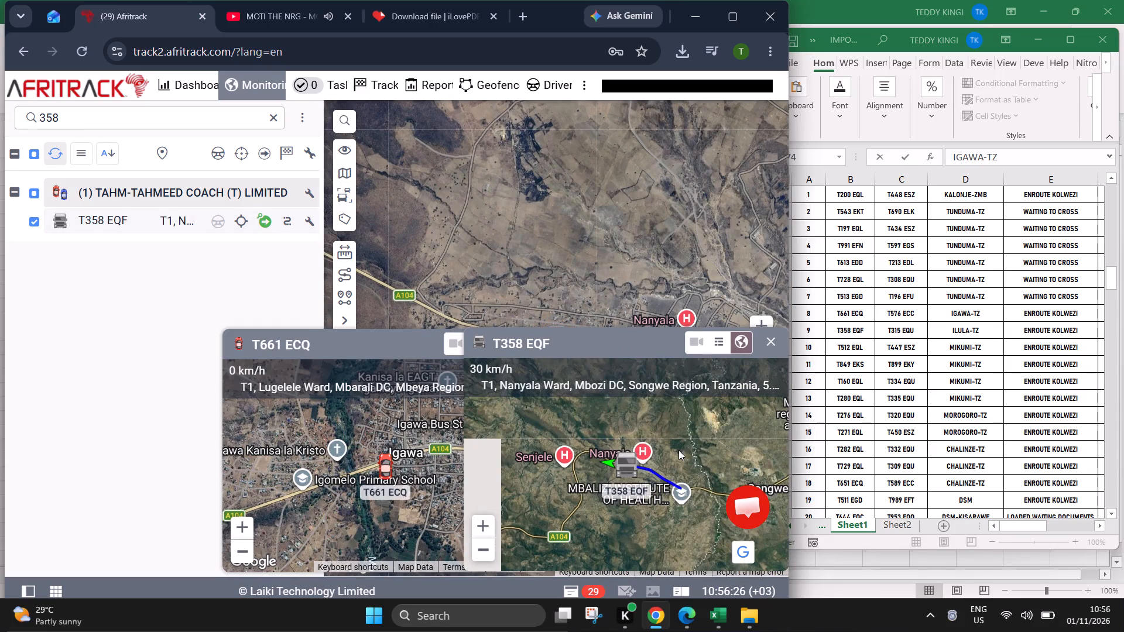
scroll(678, 450, down, 1)
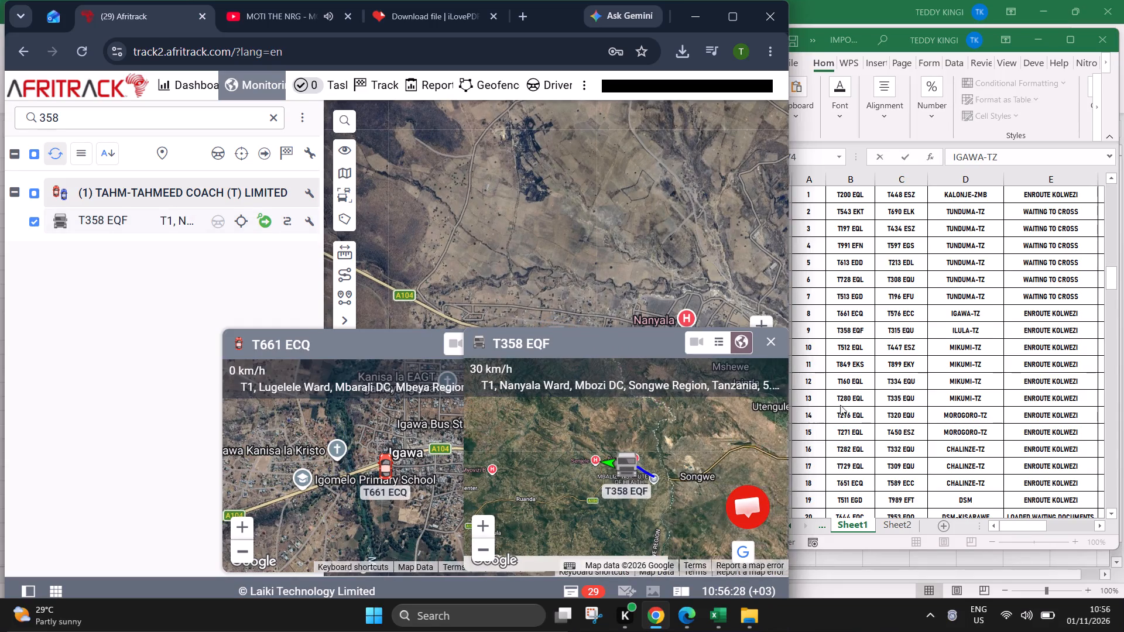
click(892, 385)
drag(955, 294, 1080, 293)
key(ctrl+c)
click(959, 331)
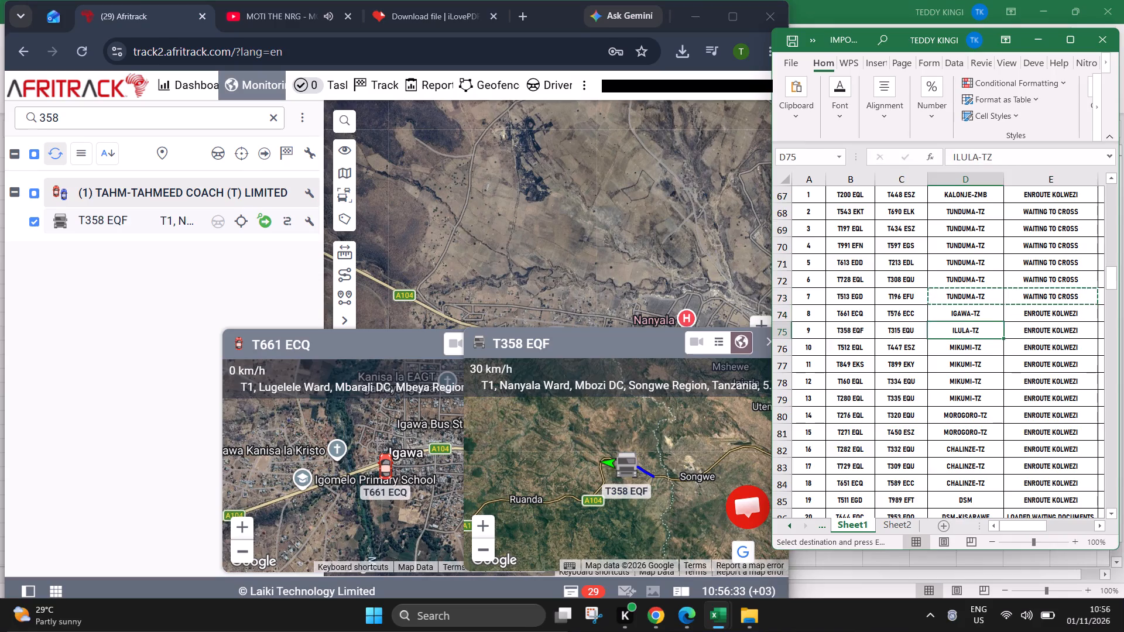
key(ctrl+v)
Close the T358 EQF and T661 ECQ map windows in Afritrack.
click(762, 345)
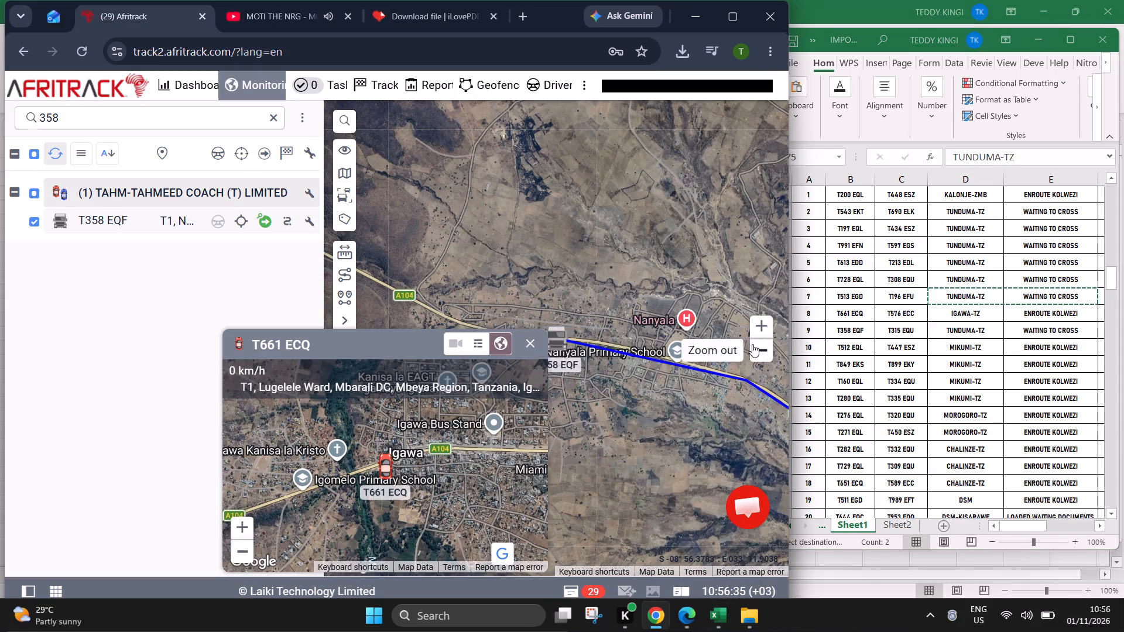
click(519, 344)
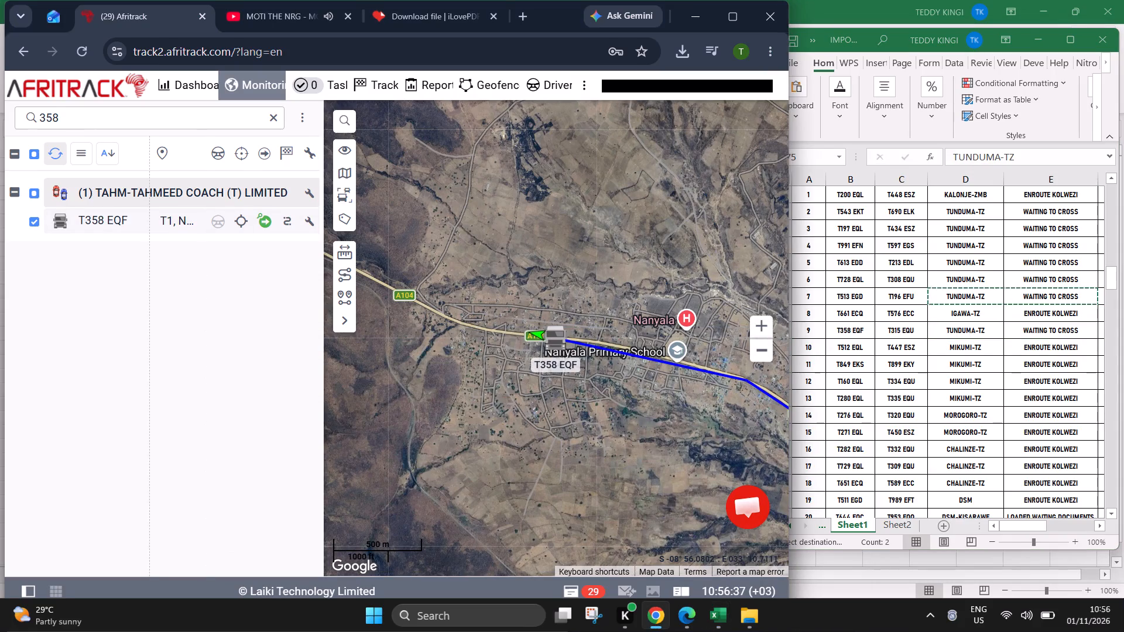
drag(70, 117, 0, 116)
key(5)
text(12)
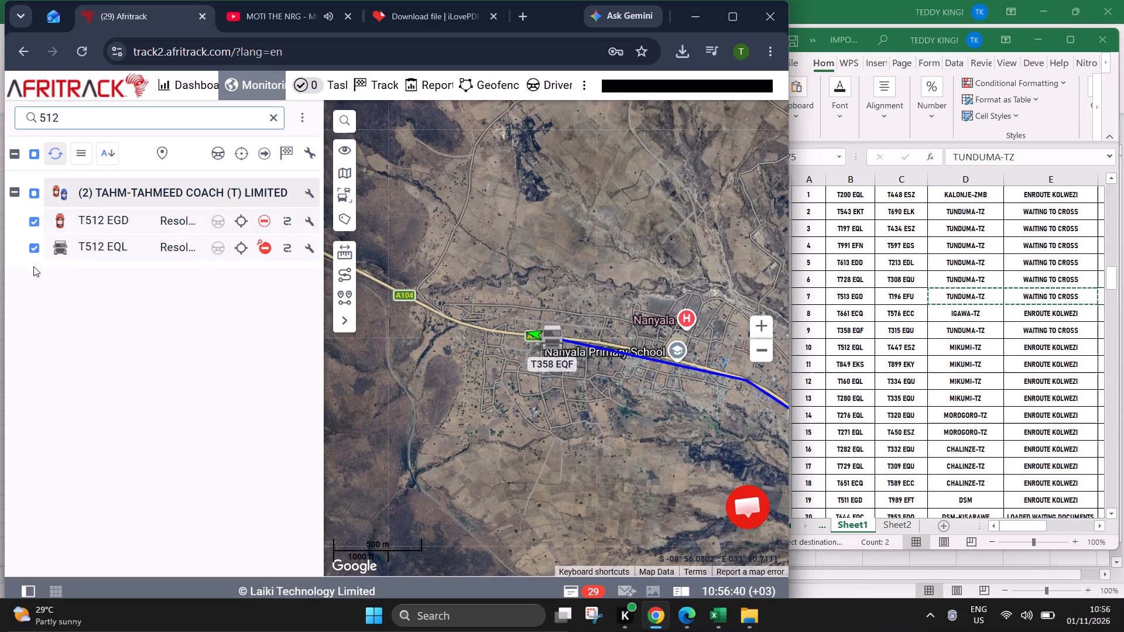
double_click(97, 246)
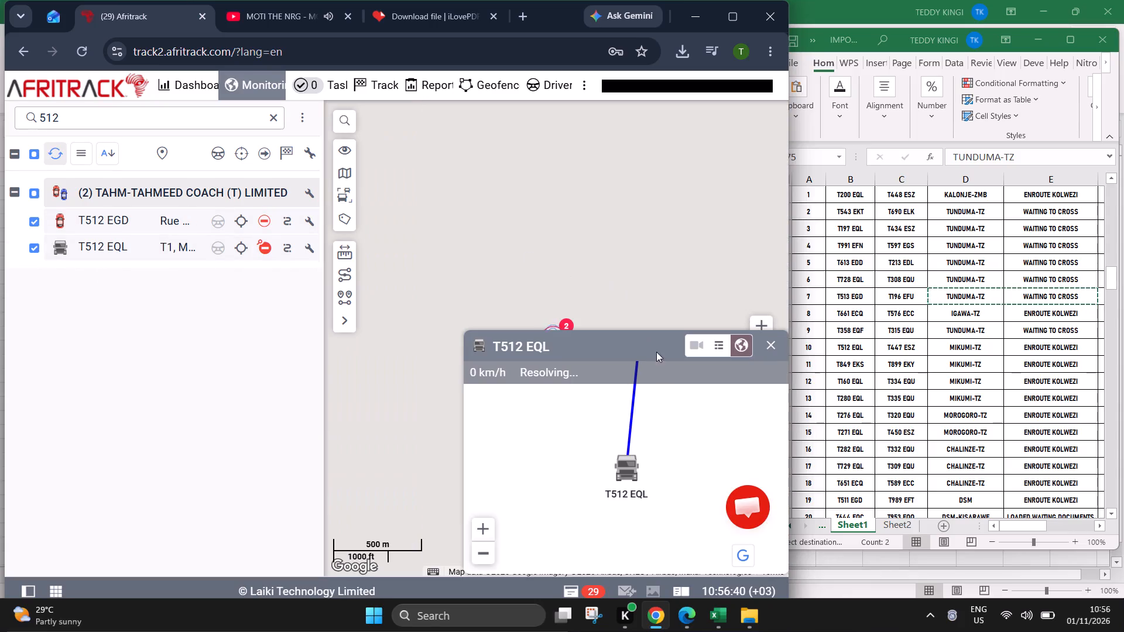
scroll(682, 440, down, 9)
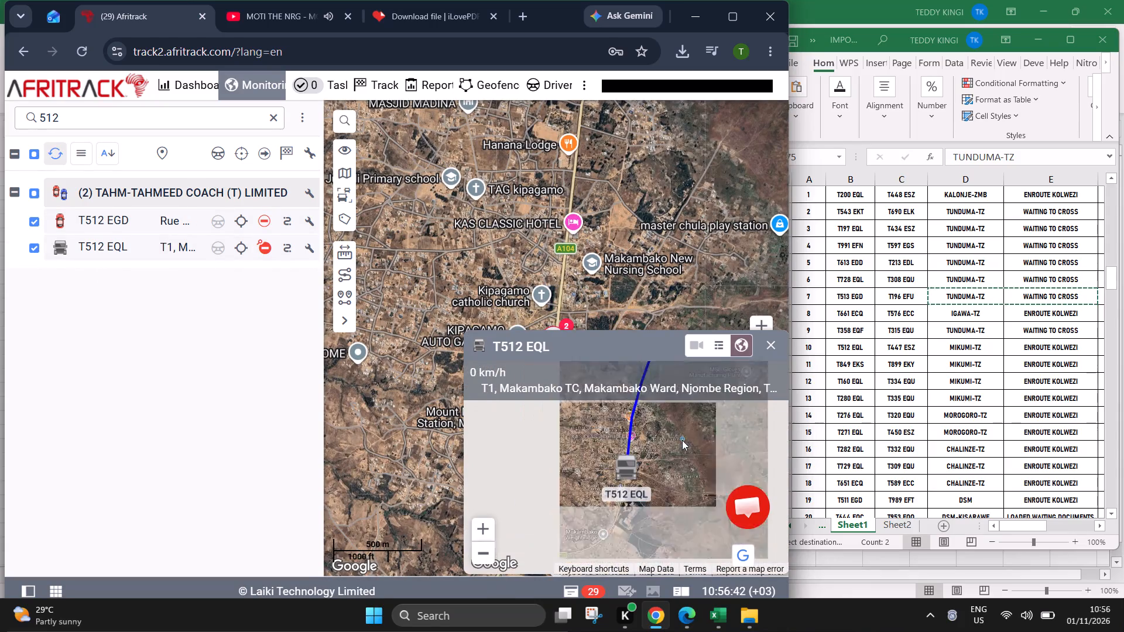
scroll(682, 440, down, 8)
click(893, 377)
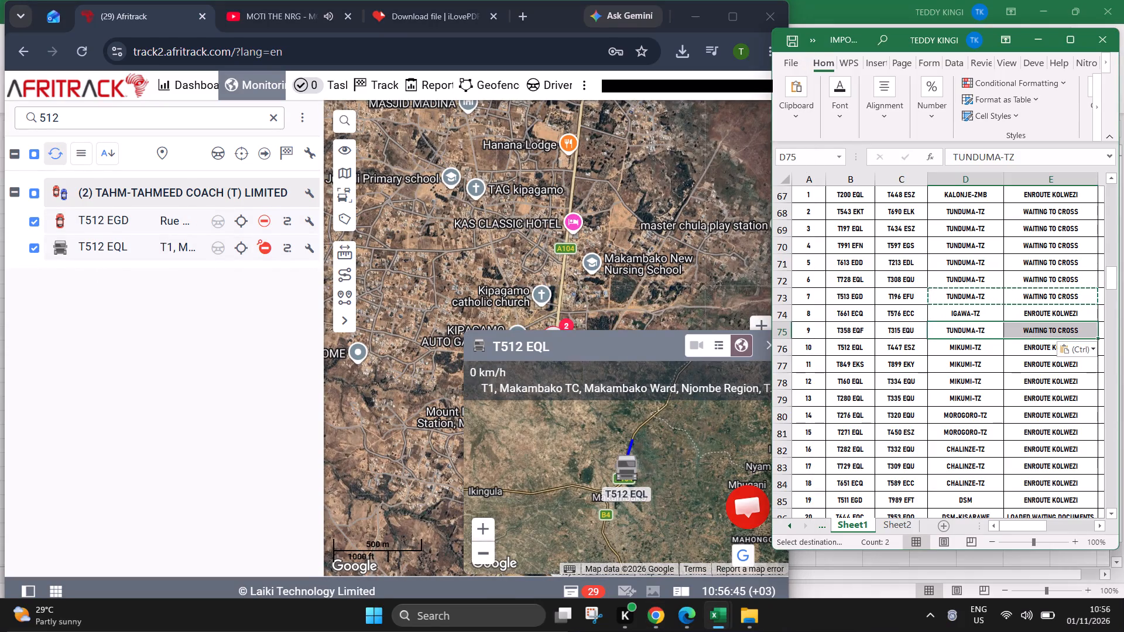
click(957, 346)
text(MAKAMBAKO-TZ)
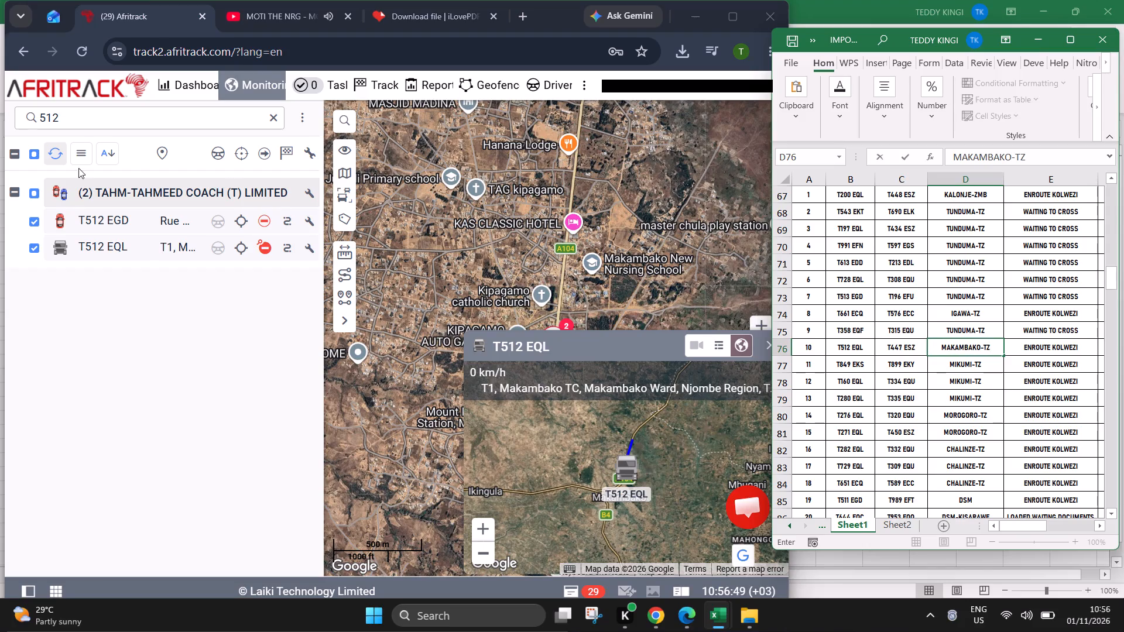
drag(60, 119, 0, 107)
text(849)
double_click(107, 221)
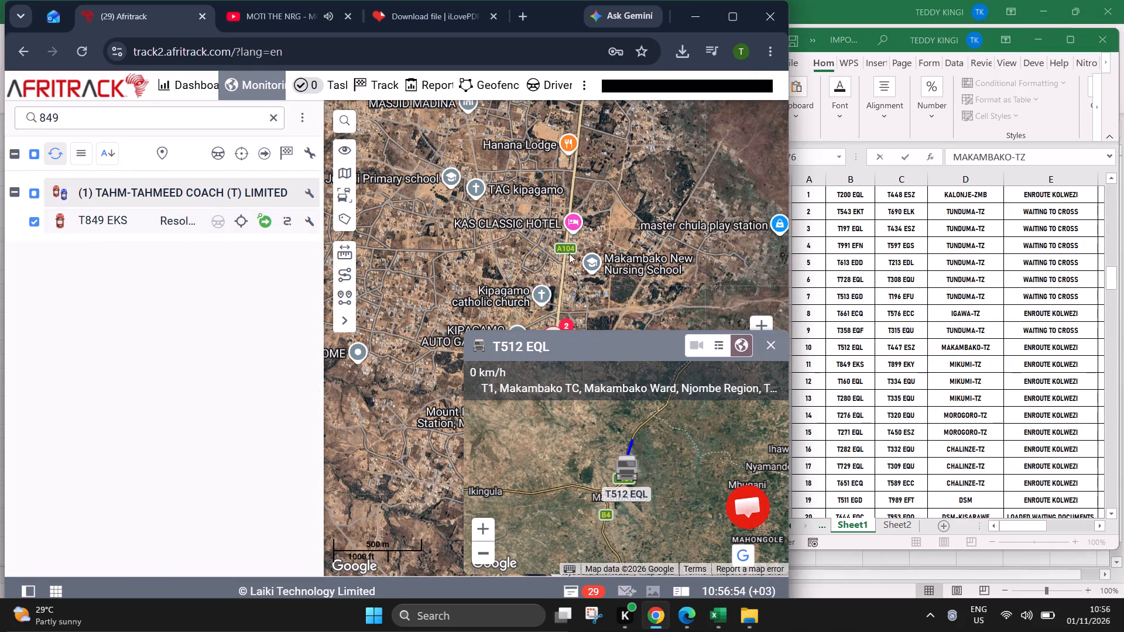
scroll(616, 267, down, 5)
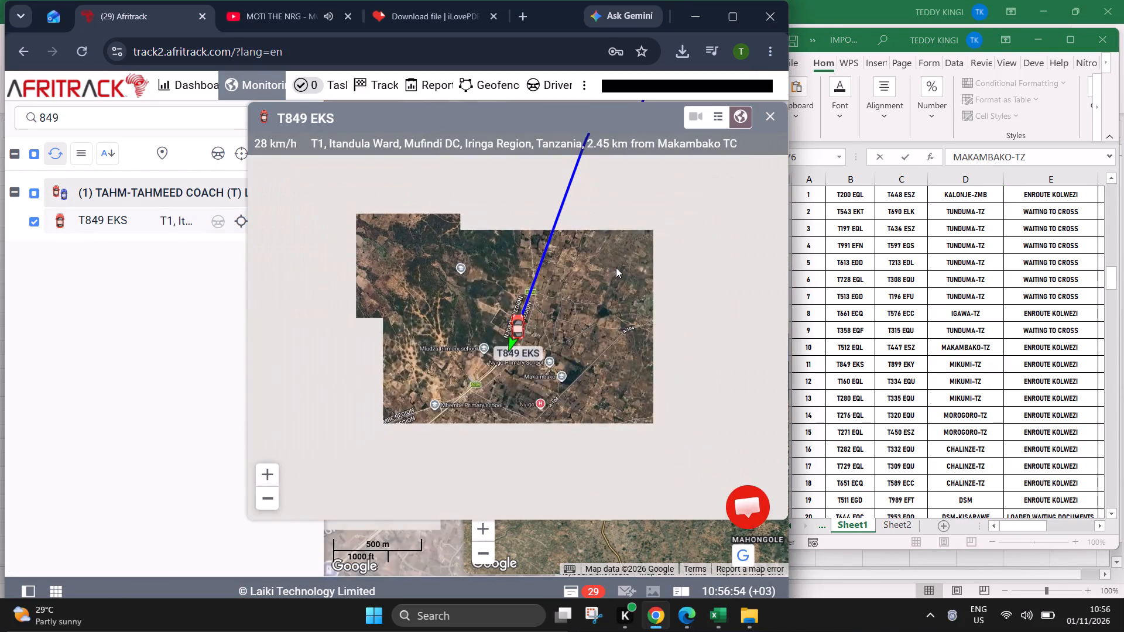
scroll(616, 267, down, 11)
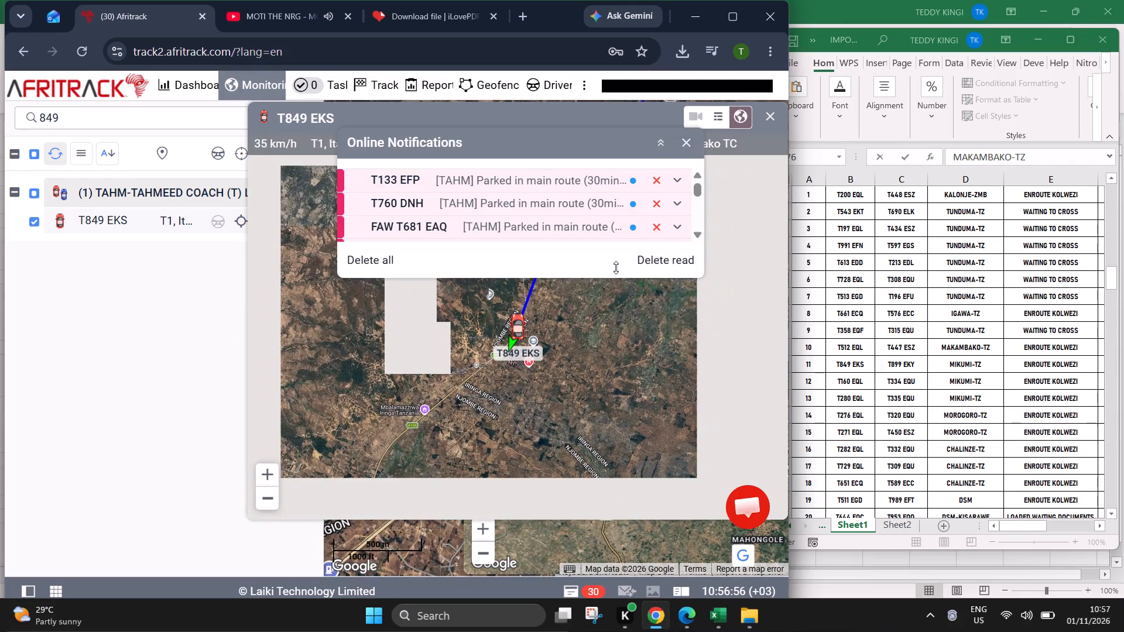
scroll(616, 267, down, 4)
click(683, 143)
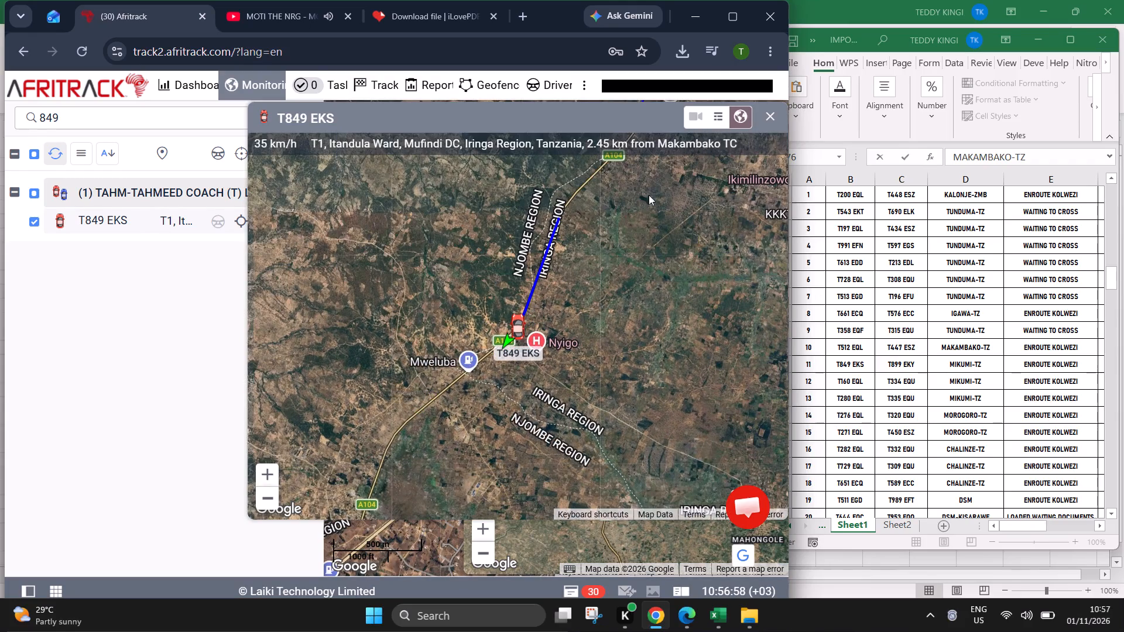
scroll(592, 315, down, 4)
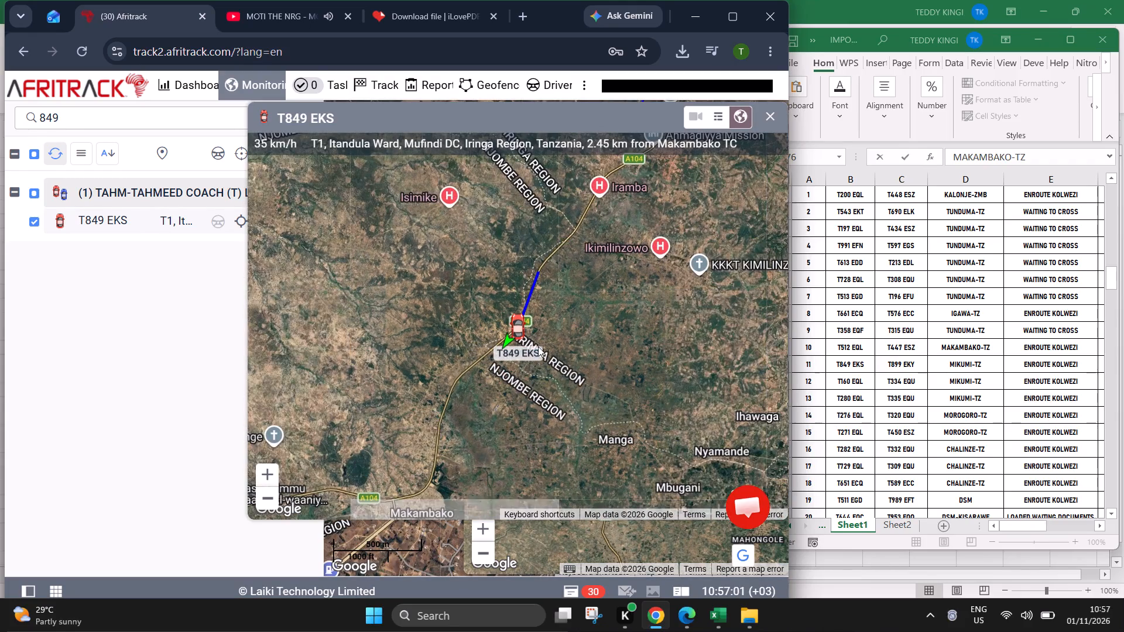
click(953, 366)
click(975, 367)
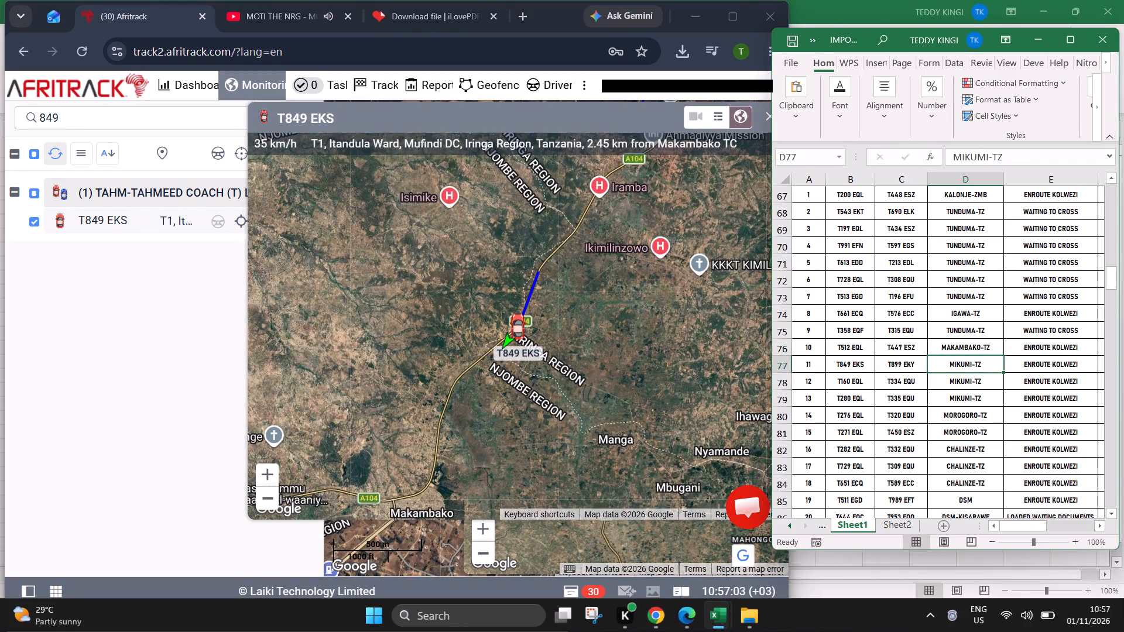
text(MAK)
scroll(982, 365, down, 2)
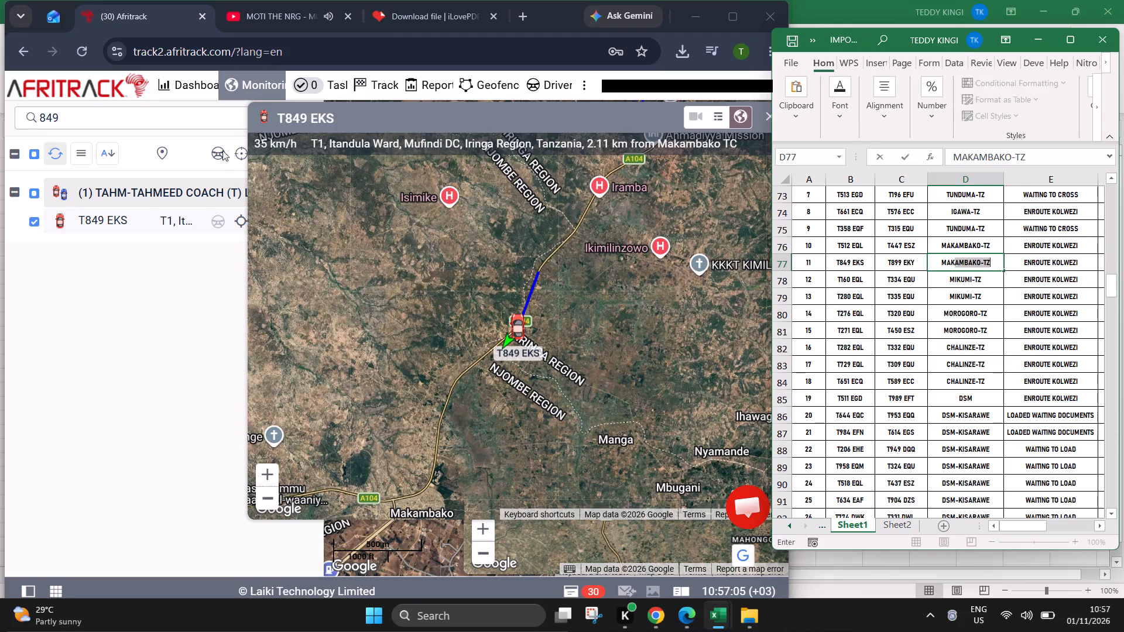
drag(76, 116, 0, 123)
text(160)
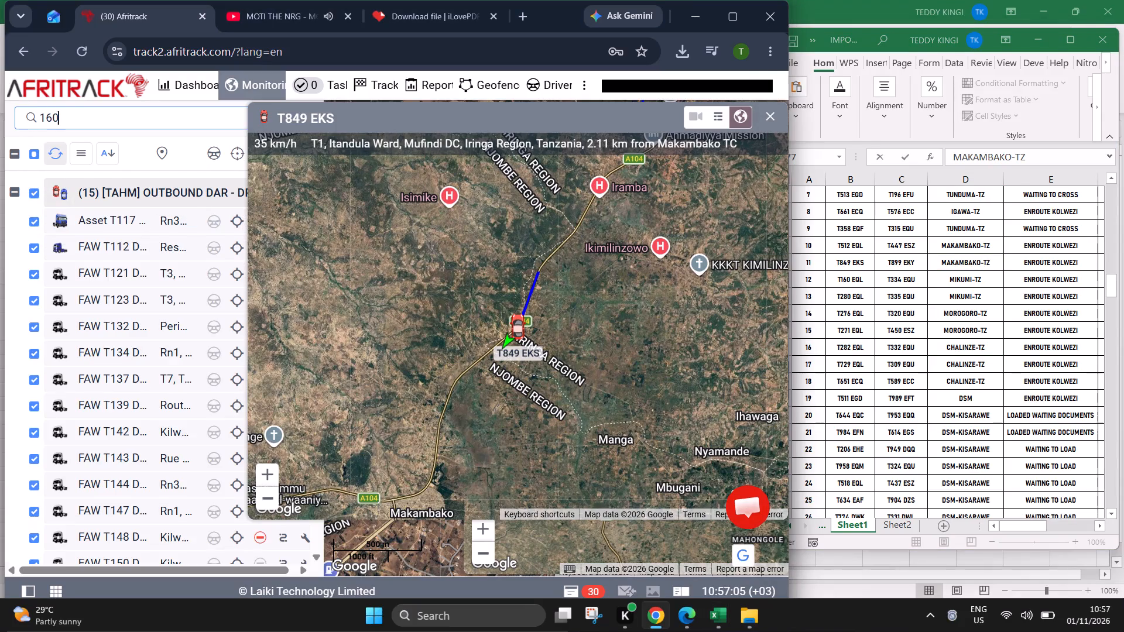
double_click(95, 274)
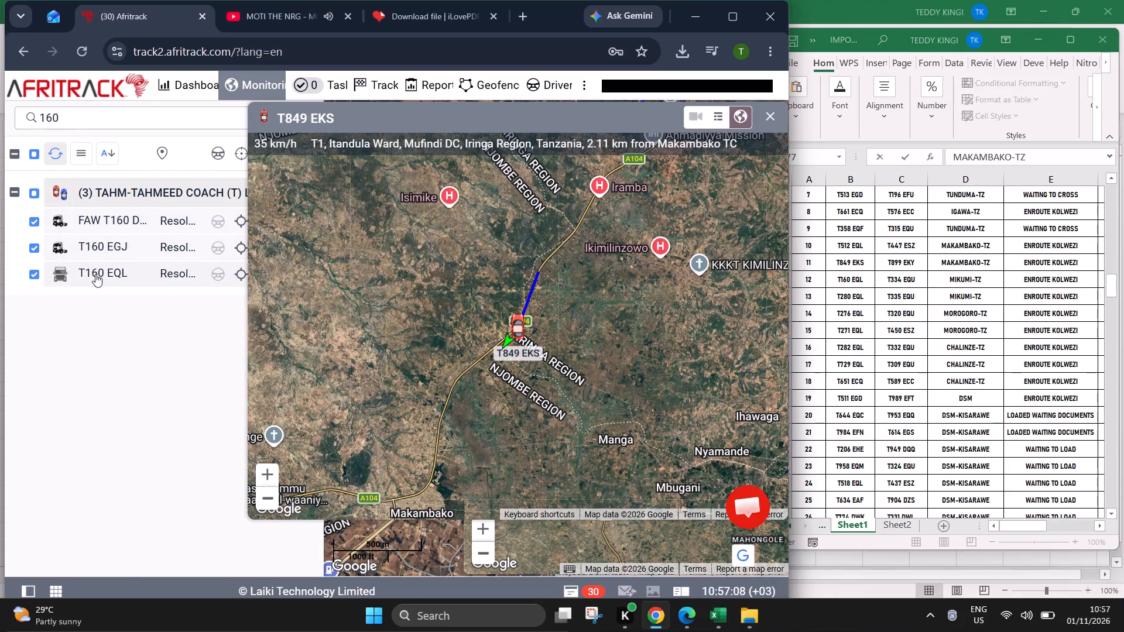
click(766, 117)
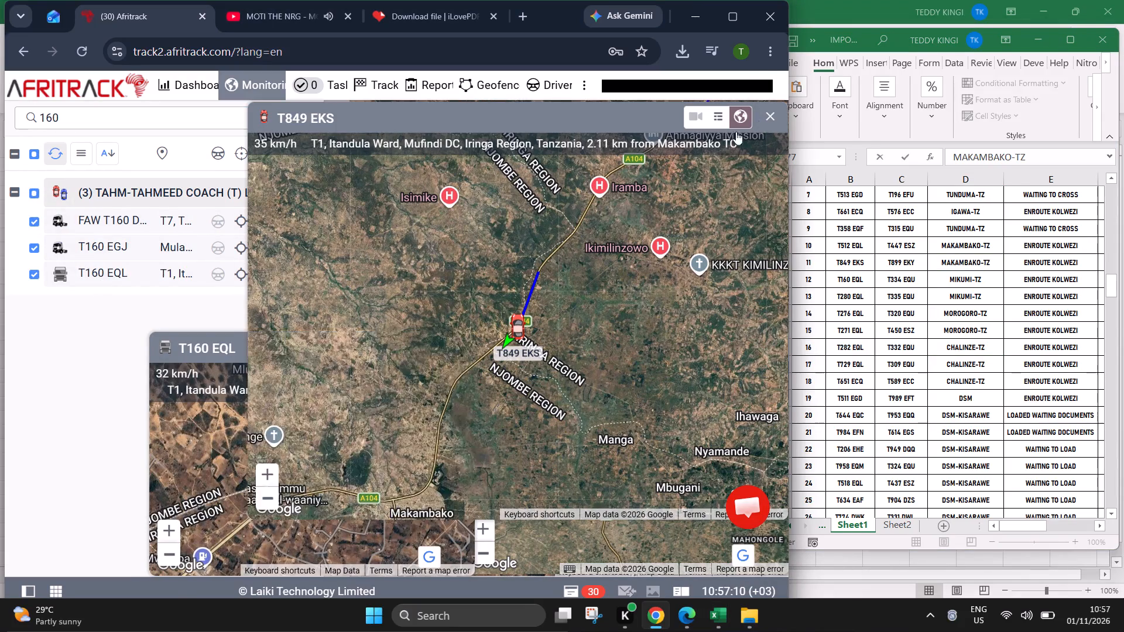
scroll(305, 472, down, 20)
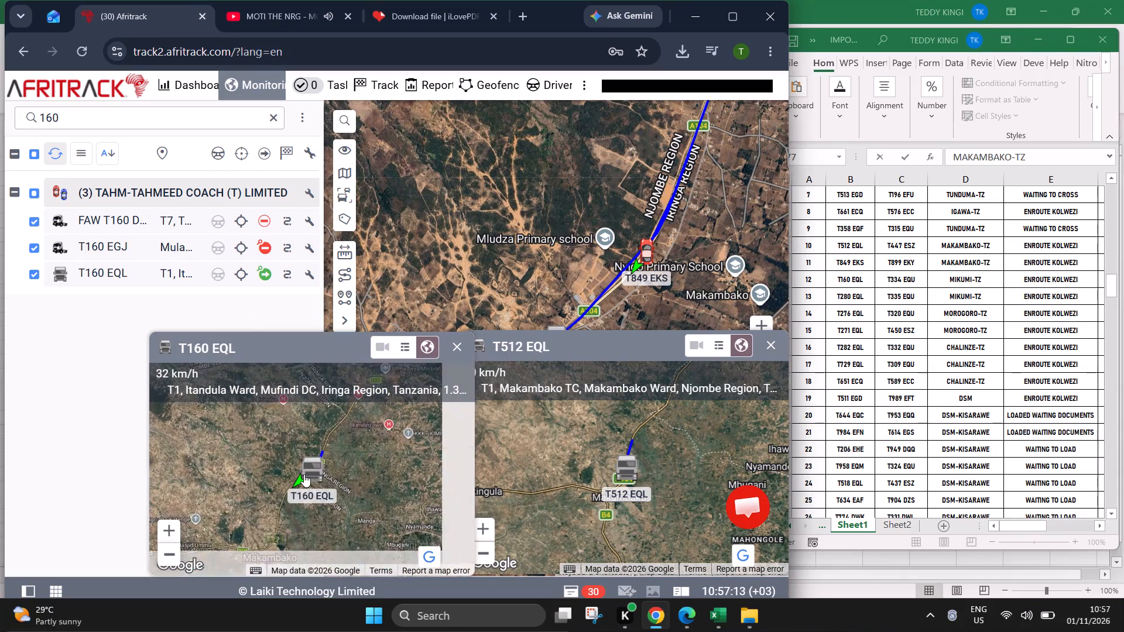
scroll(304, 474, down, 3)
click(860, 394)
click(965, 283)
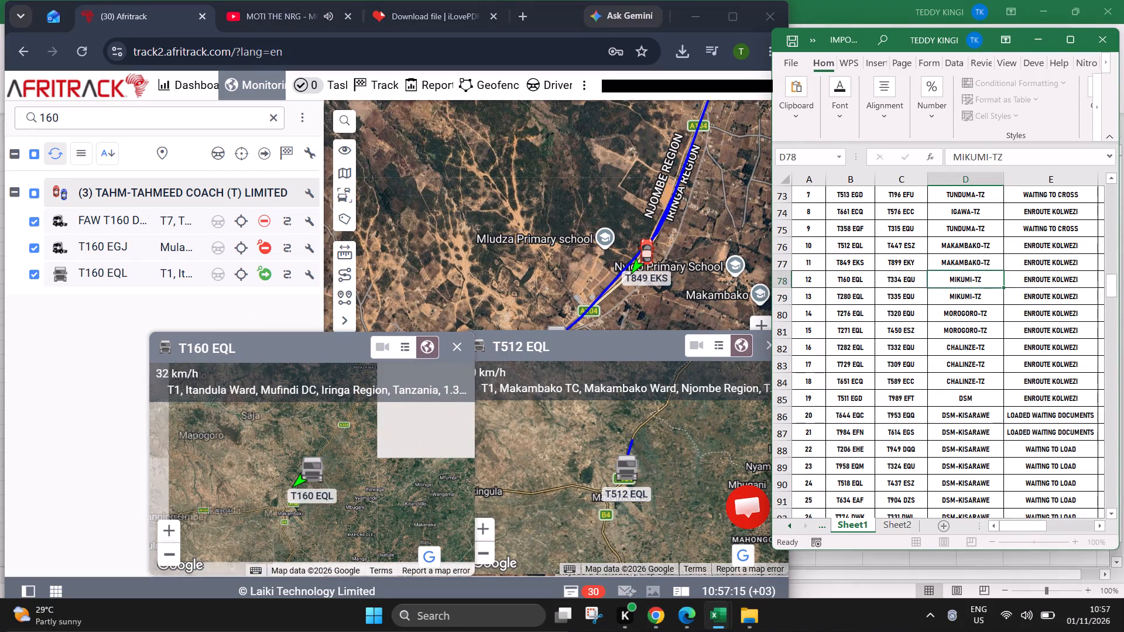
text(MAK)
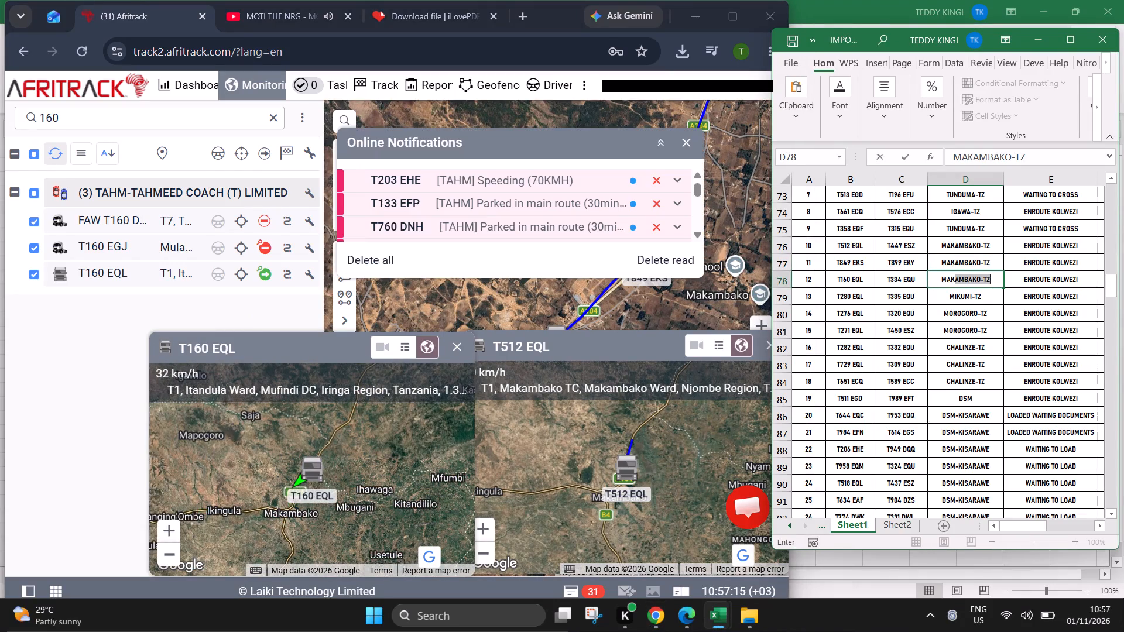
drag(65, 119, 0, 125)
text(280)
double_click(94, 220)
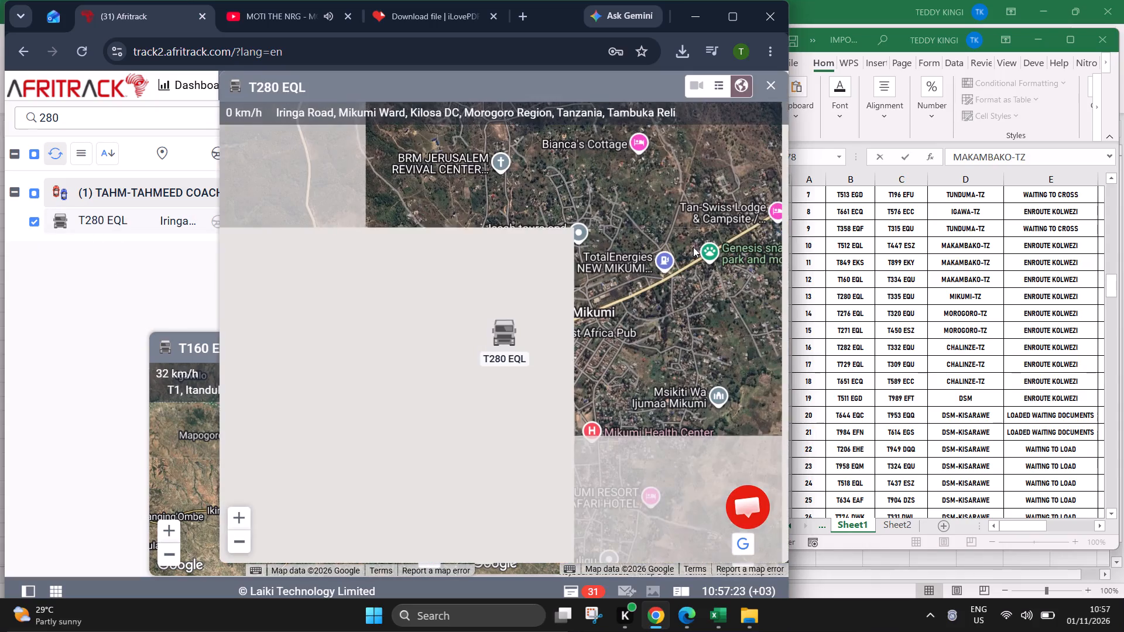
click(1037, 322)
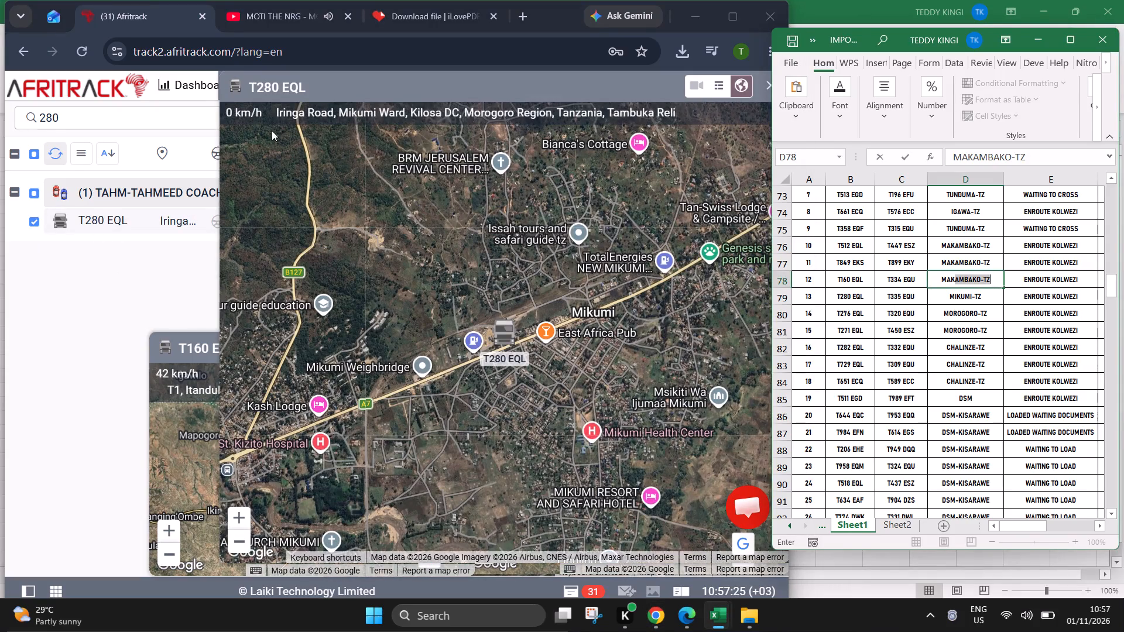
drag(73, 122, 0, 131)
text(276)
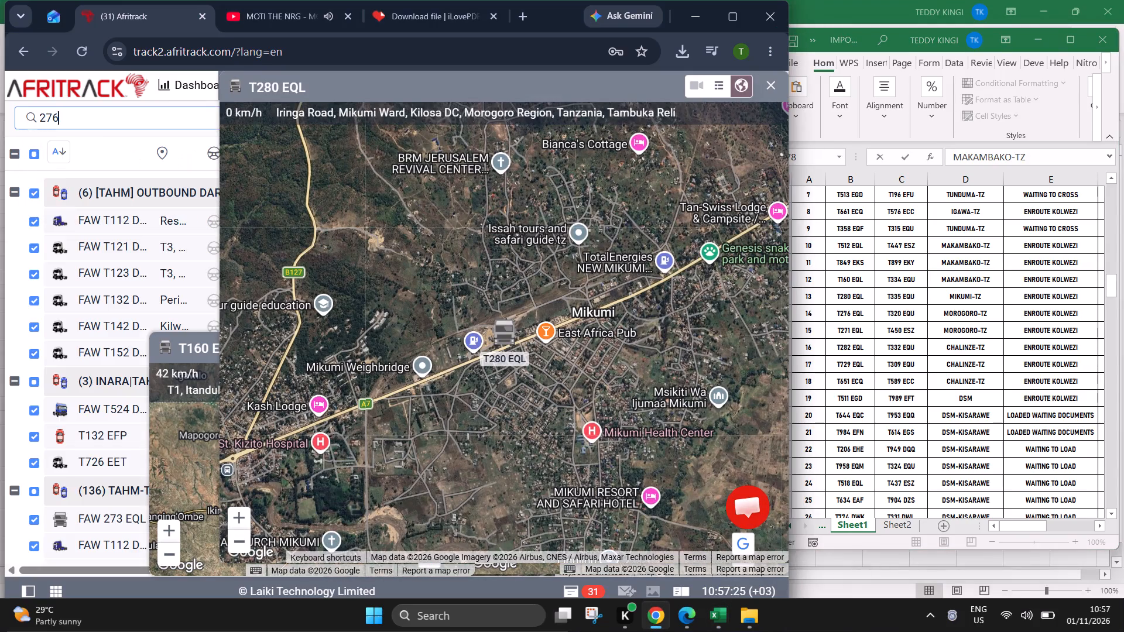
double_click(99, 214)
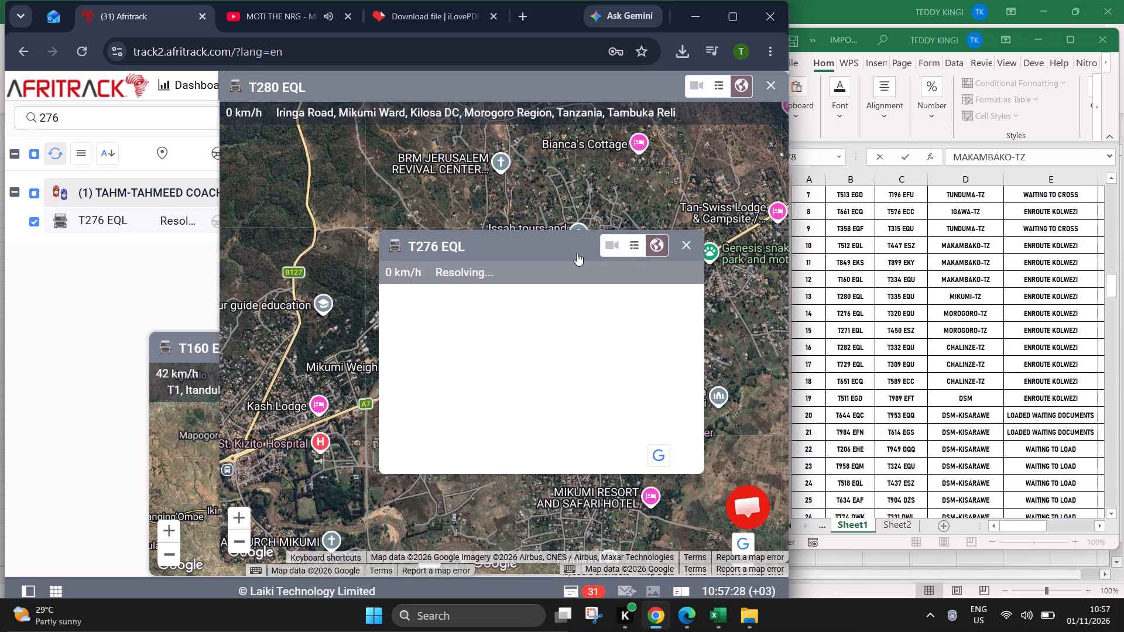
scroll(614, 365, down, 4)
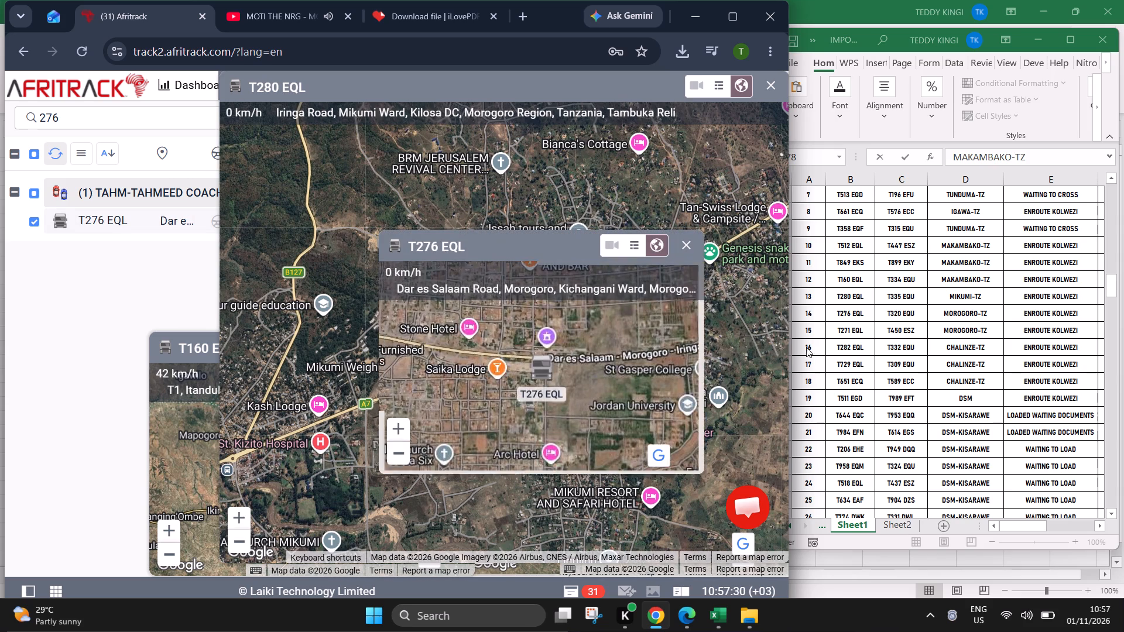
click(999, 313)
click(962, 316)
drag(69, 118, 0, 119)
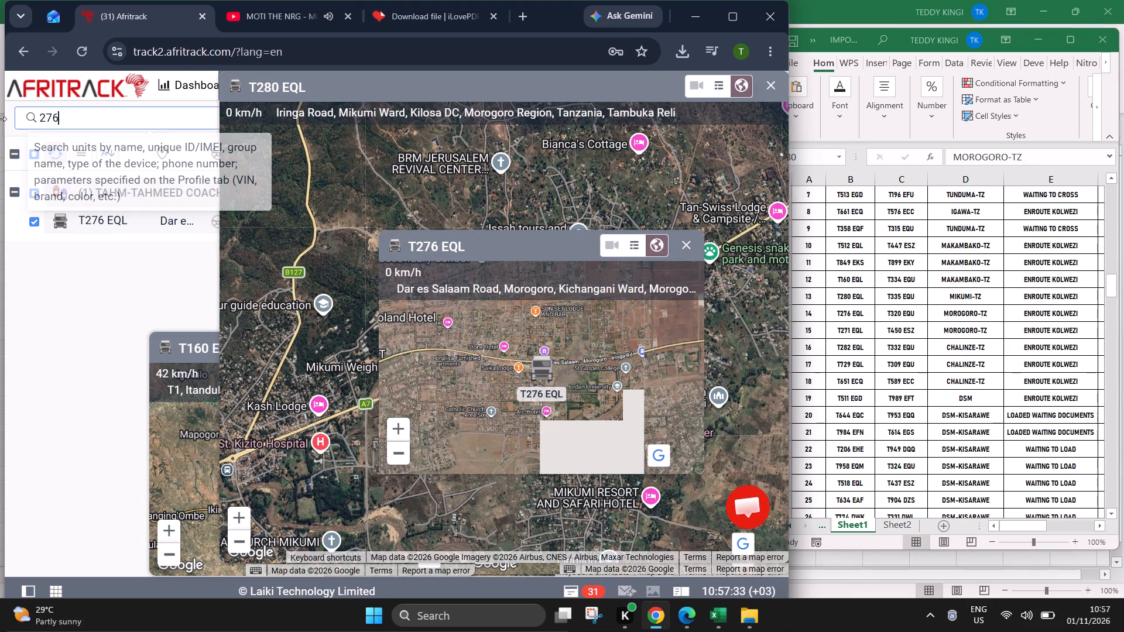
text(271)
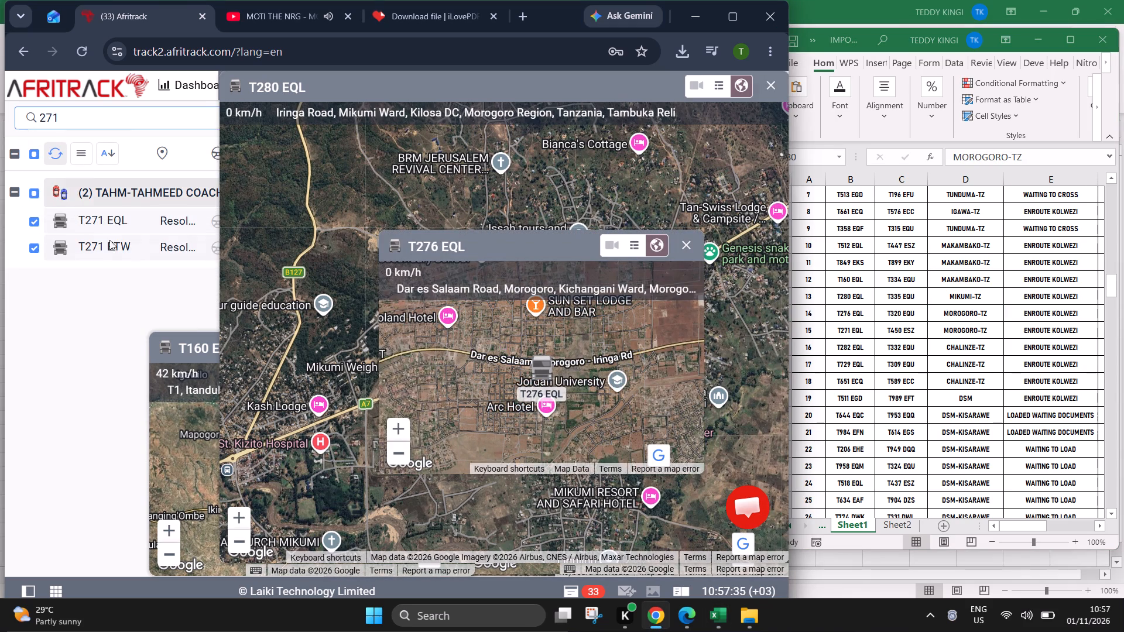
double_click(119, 218)
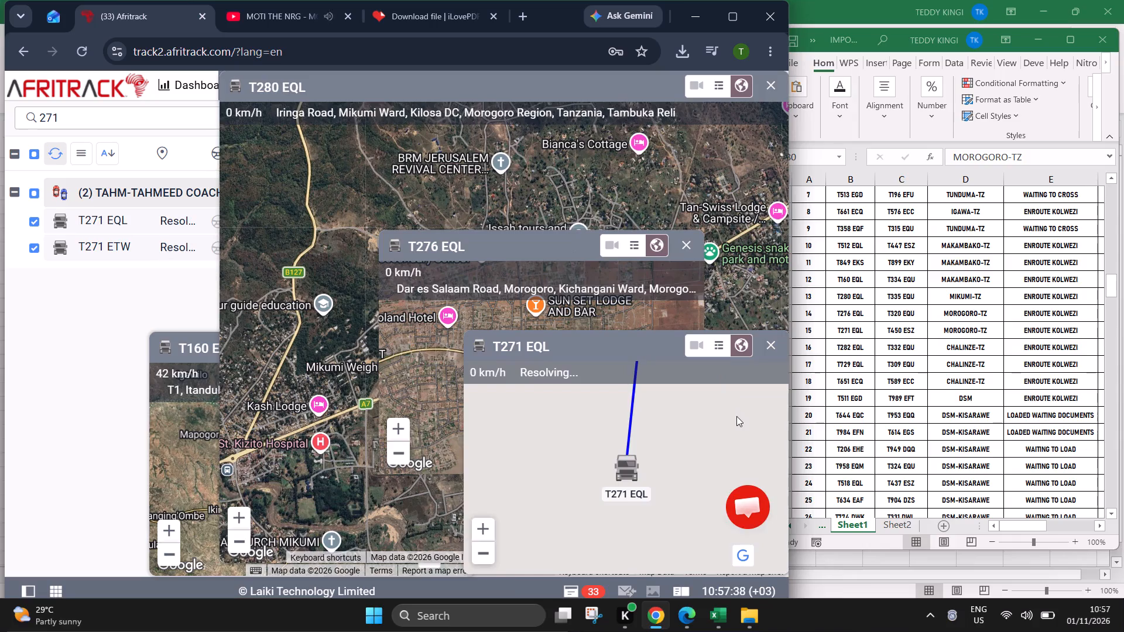
scroll(721, 485, down, 10)
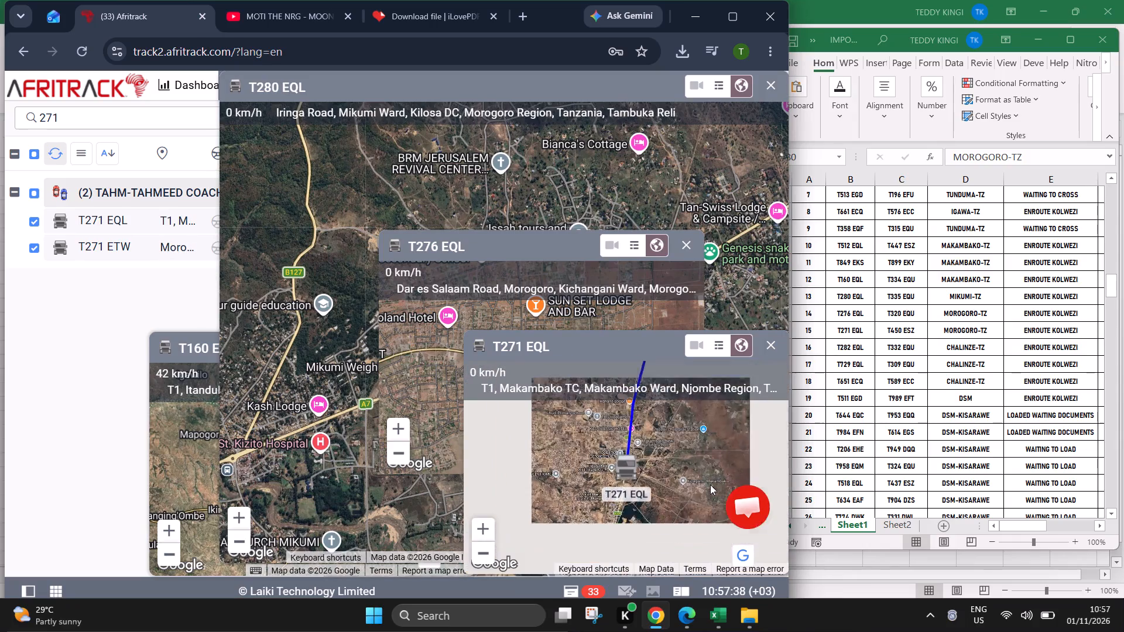
scroll(708, 483, down, 5)
drag(903, 382, 908, 380)
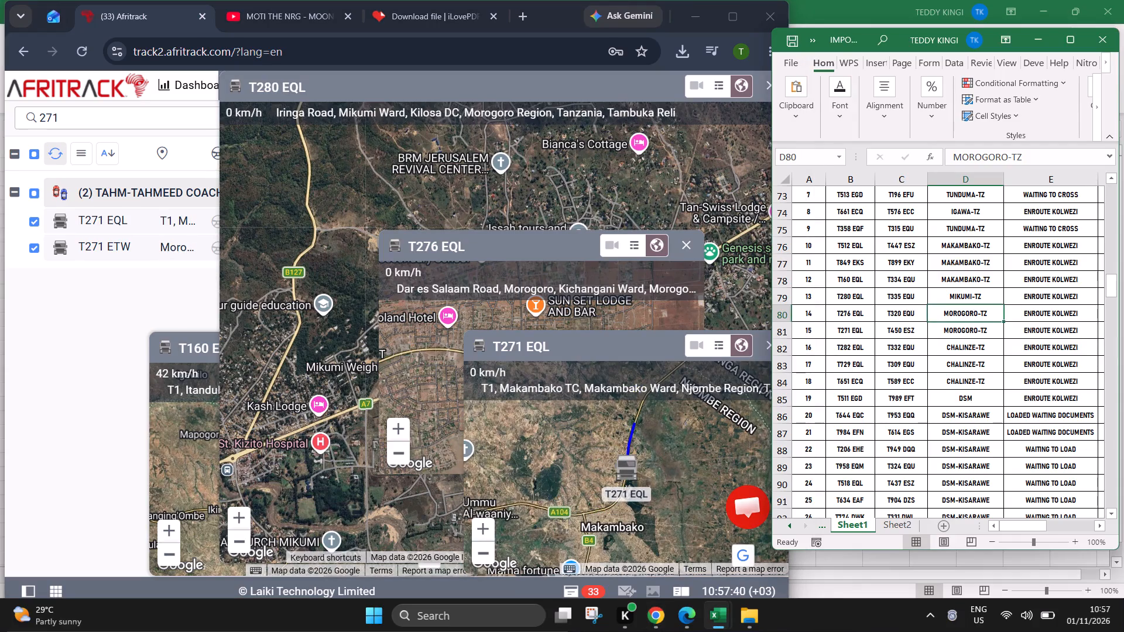
click(969, 328)
text(MAK)
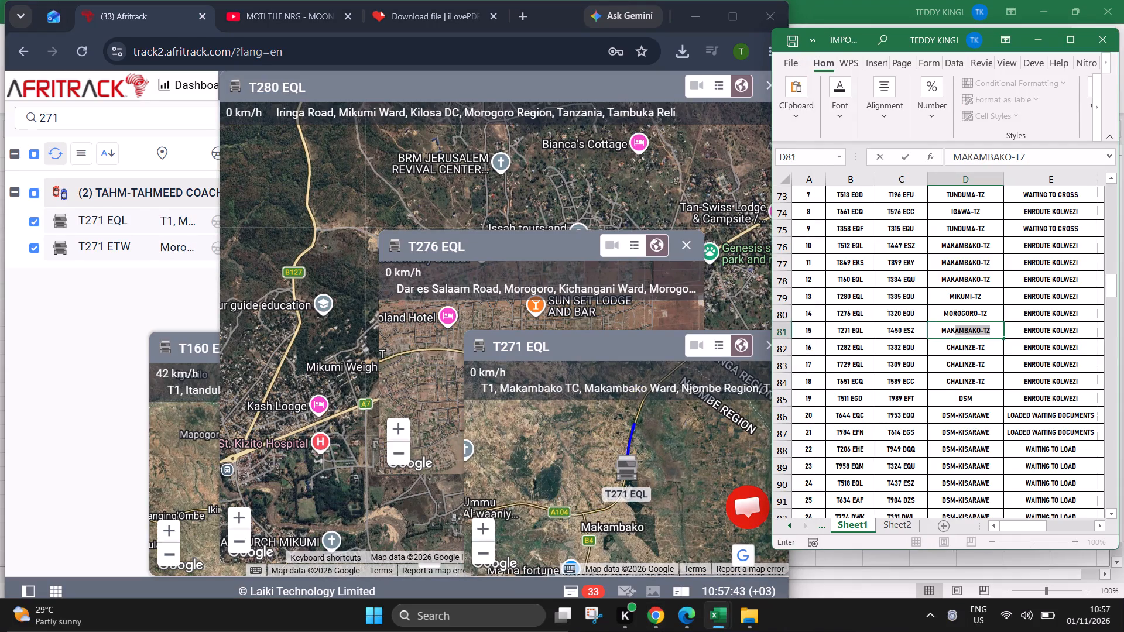
Close the T276 EQL, T280 EQL, T271 EQL and T160 EQL map windows and the online notifications in Afritrack.
click(681, 247)
click(770, 74)
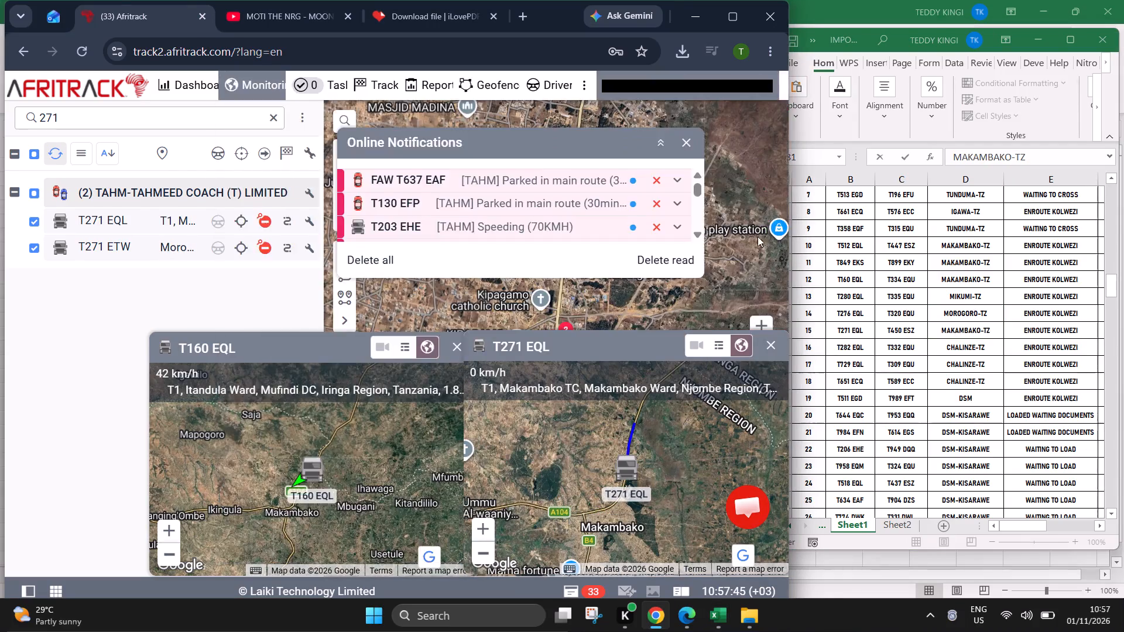
click(769, 346)
click(682, 143)
click(762, 345)
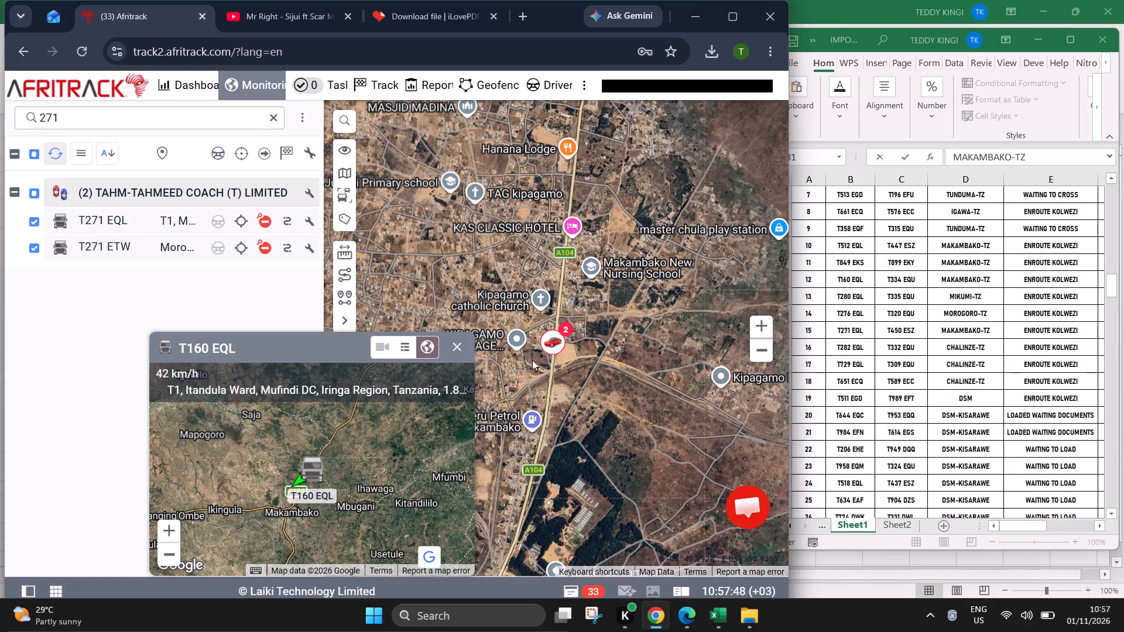
click(464, 348)
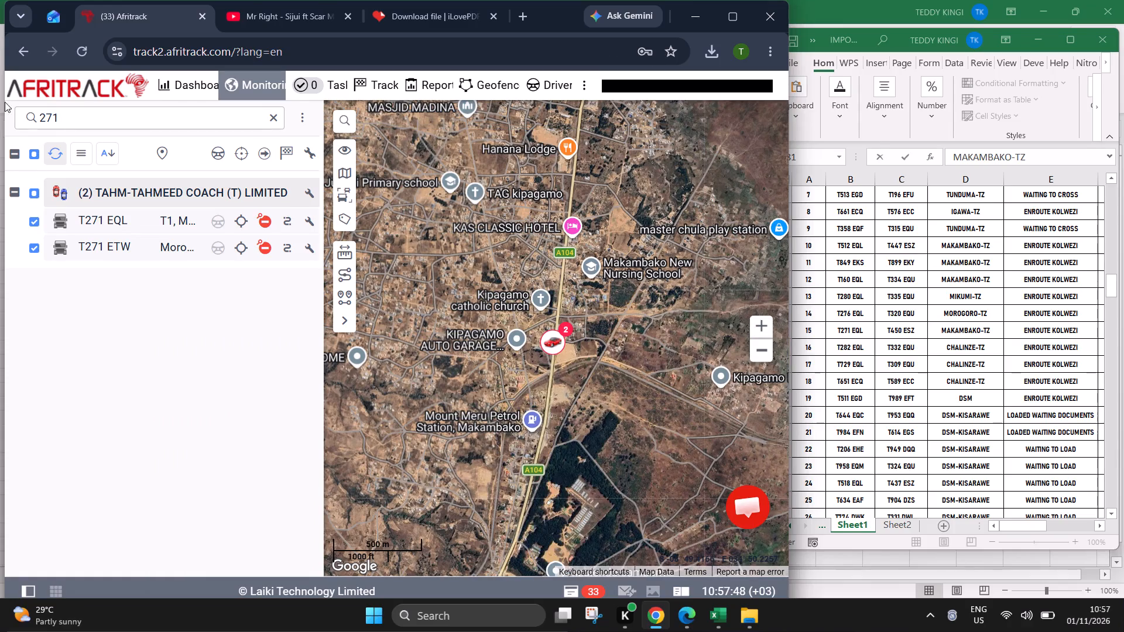
drag(65, 116, 0, 121)
text(282)
double_click(102, 219)
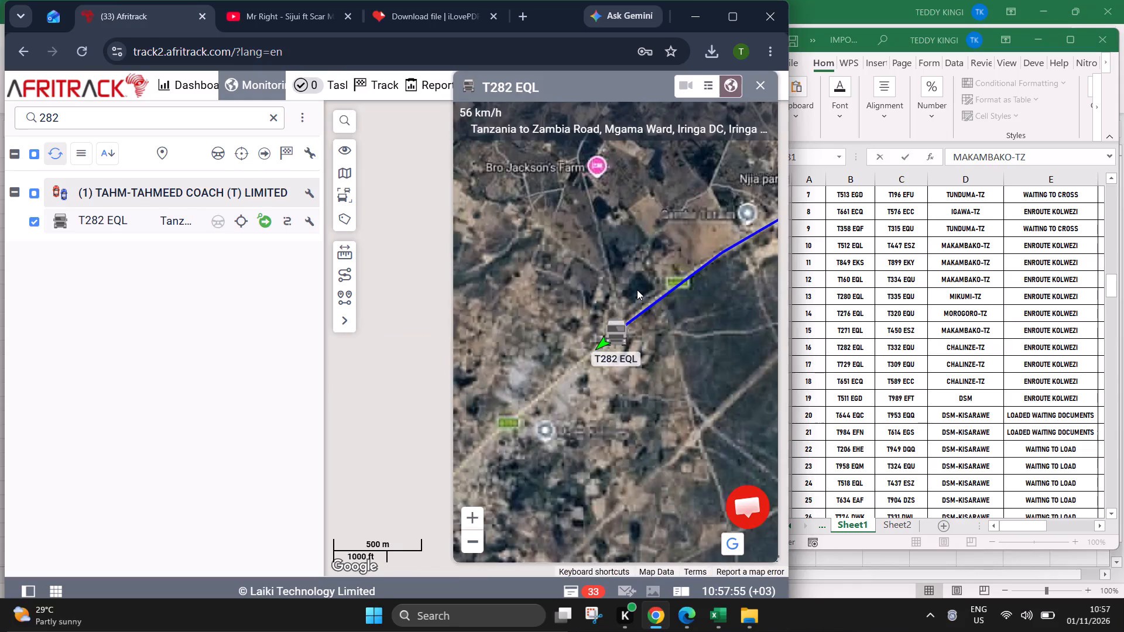
scroll(637, 292, down, 20)
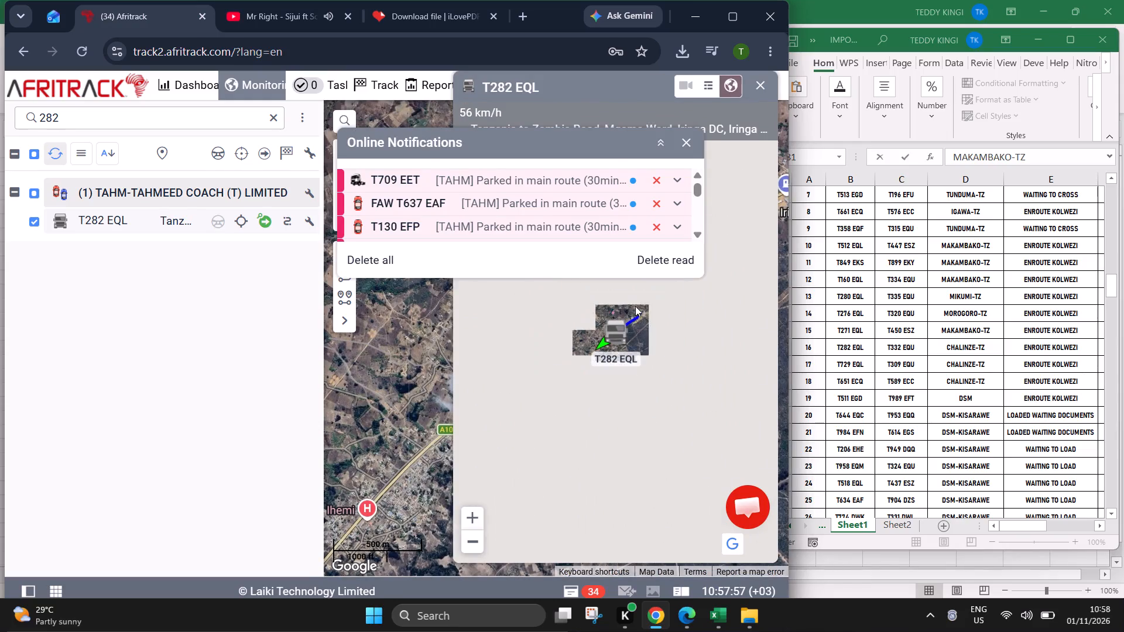
scroll(646, 314, down, 2)
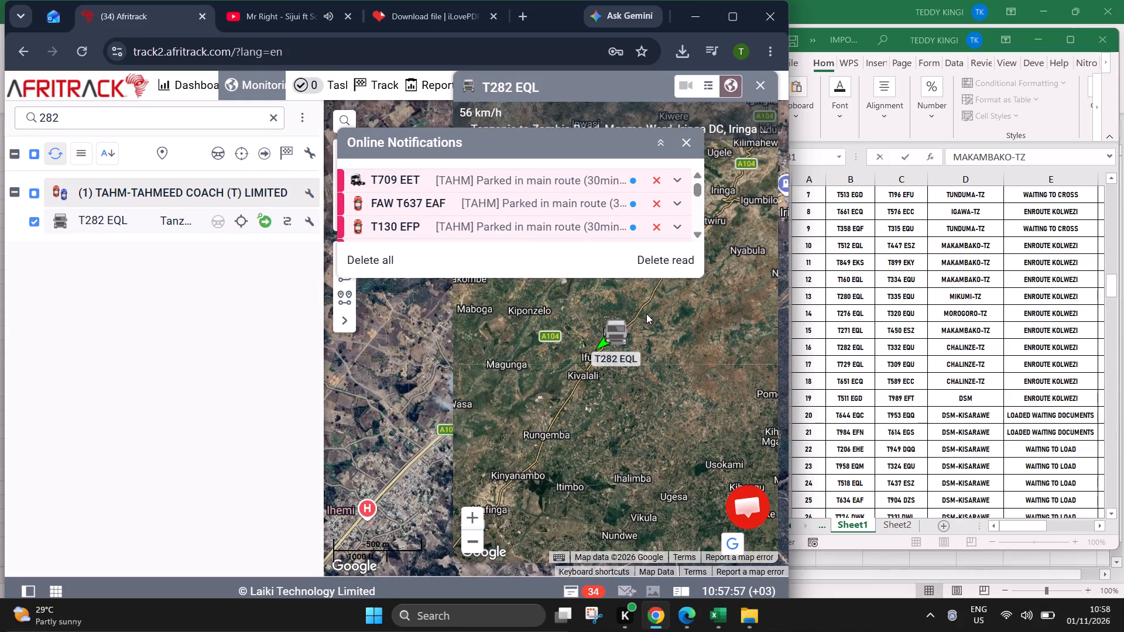
click(983, 325)
click(952, 349)
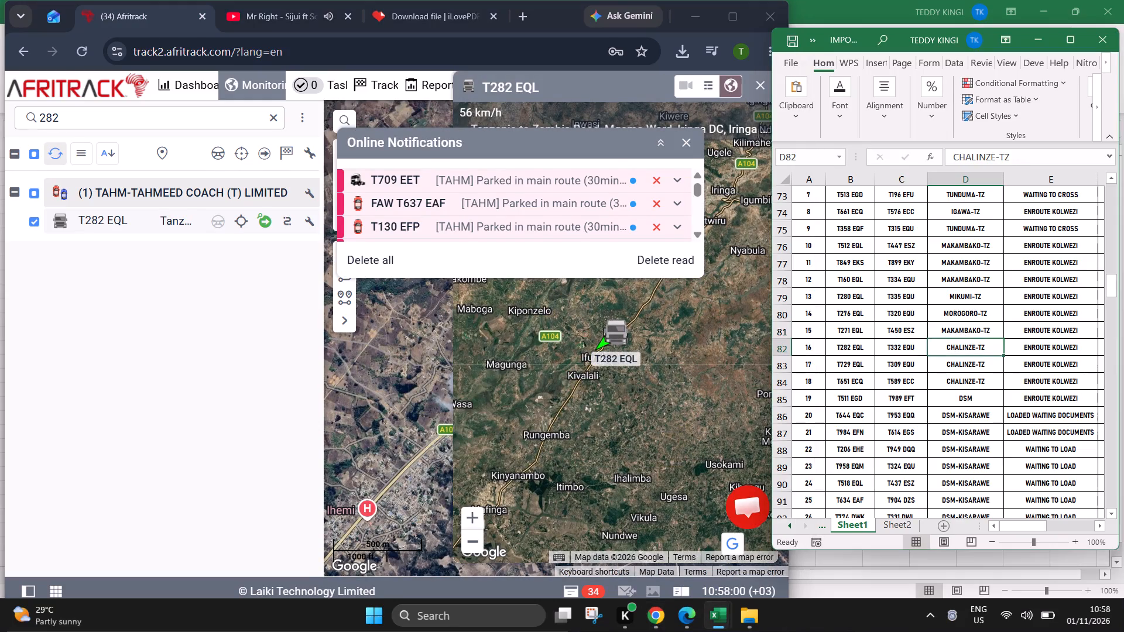
text(MAFINGA)
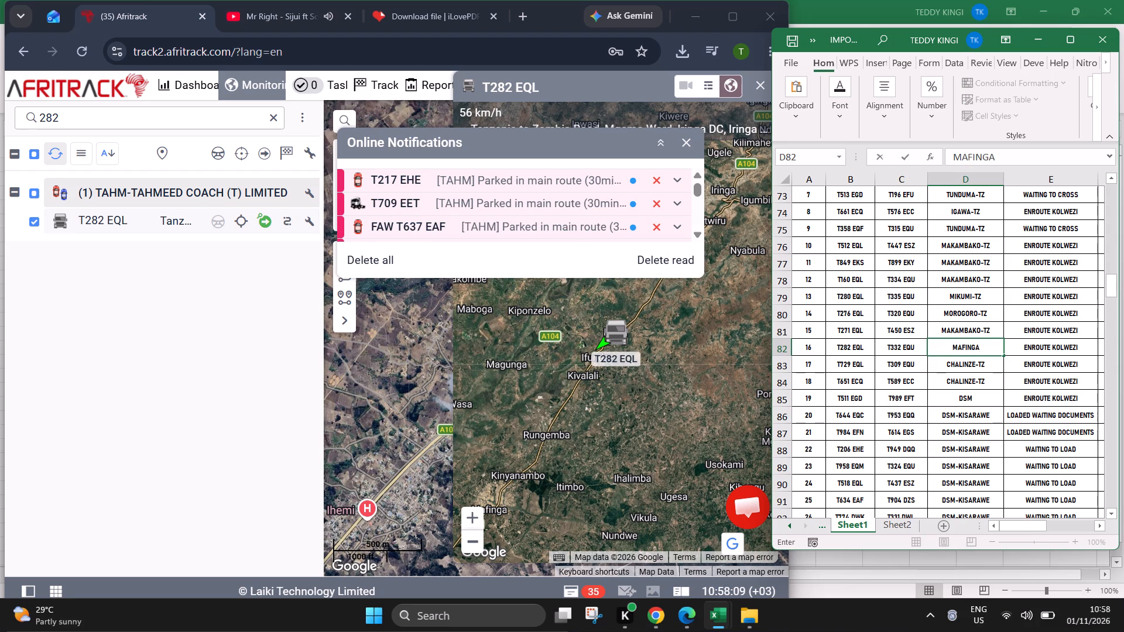
text(TZ)
key(BackSpace)
key(BackSpace)
text(-TZ)
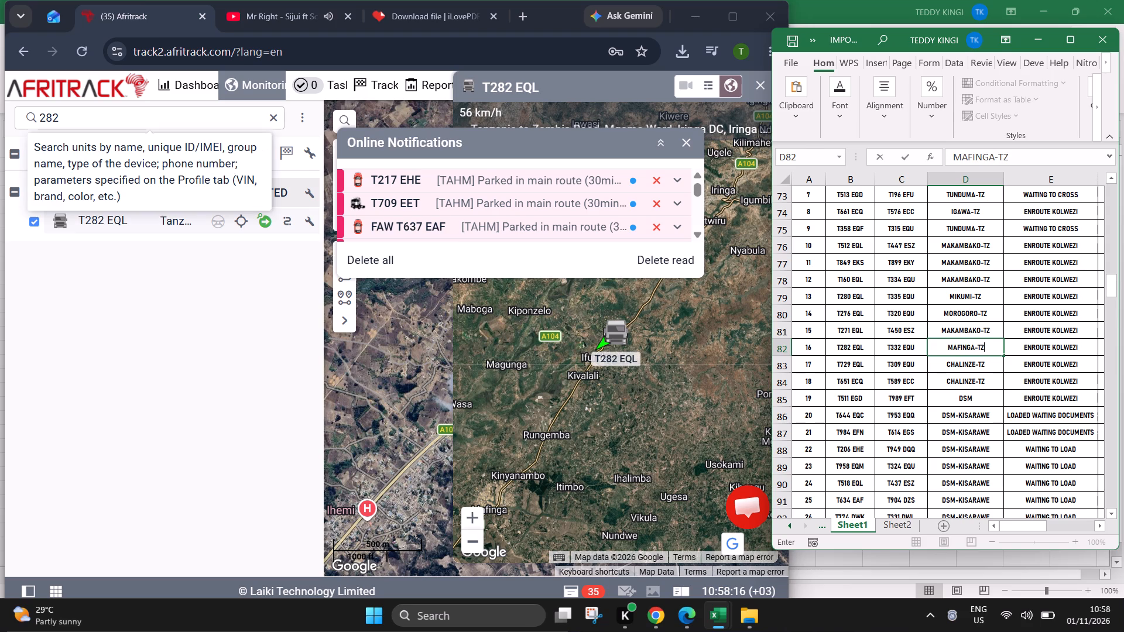
drag(72, 116, 0, 122)
text(729)
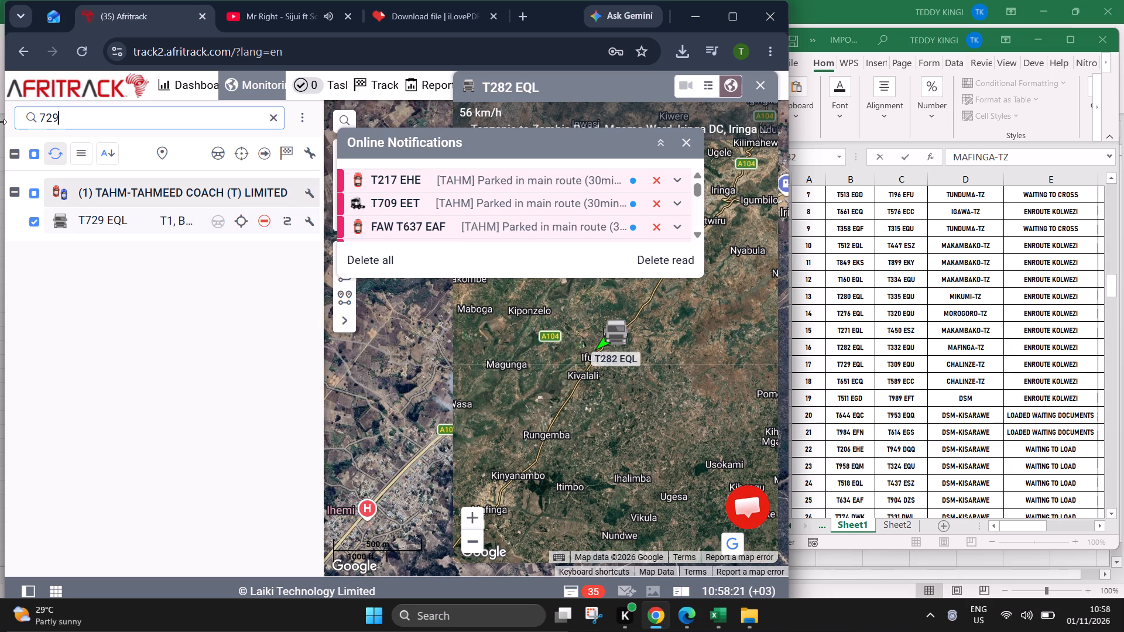
double_click(92, 215)
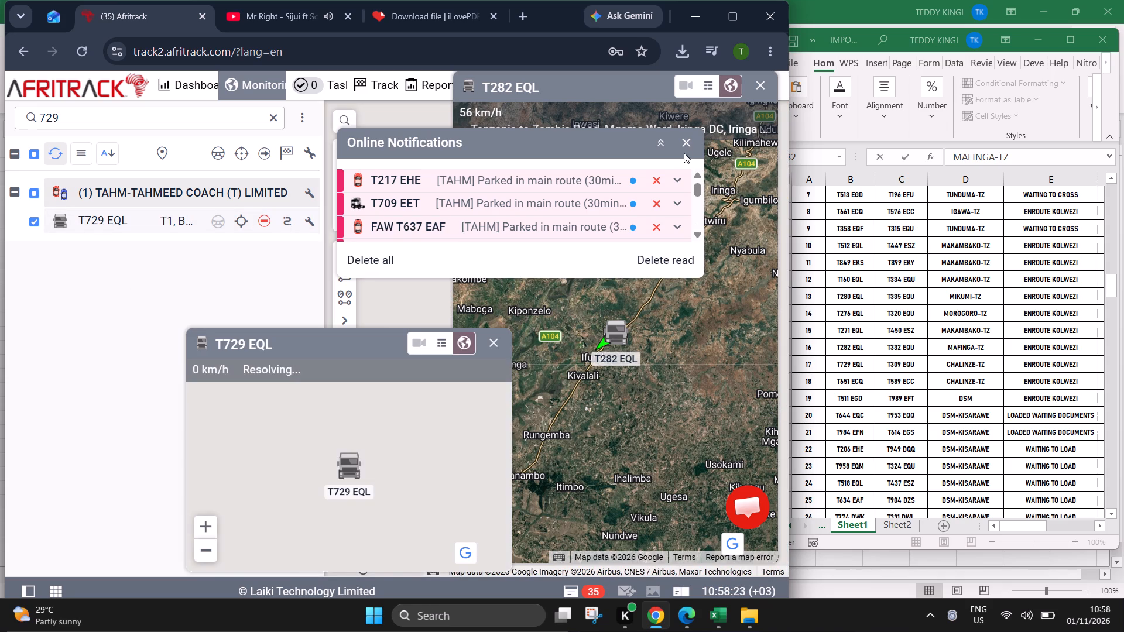
click(685, 143)
click(986, 324)
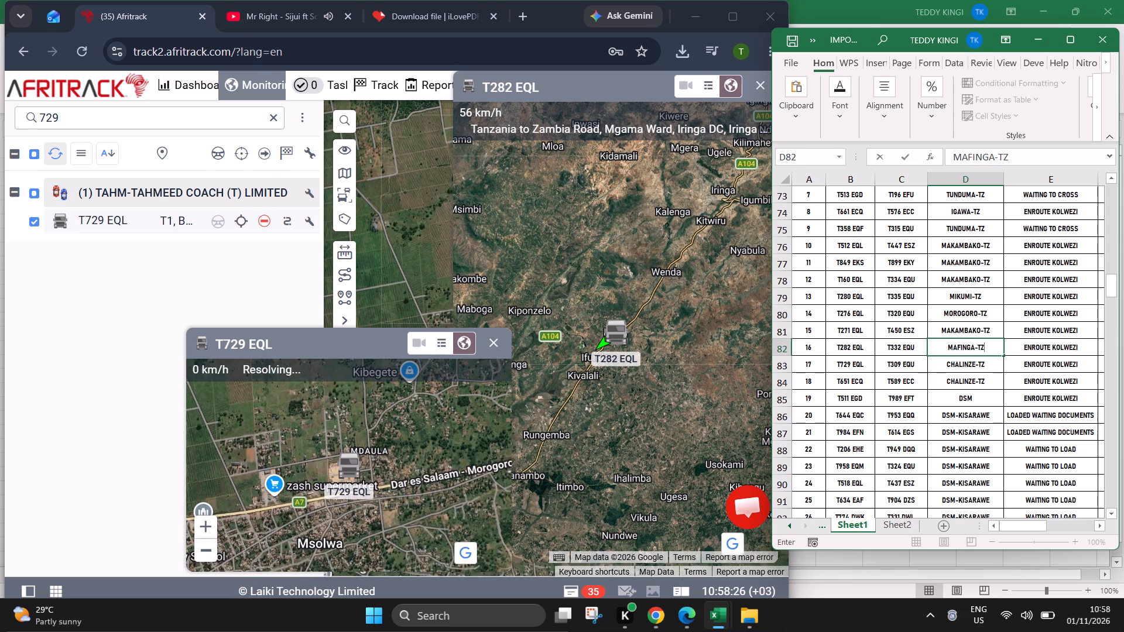
click(944, 365)
drag(81, 118, 0, 123)
text(651)
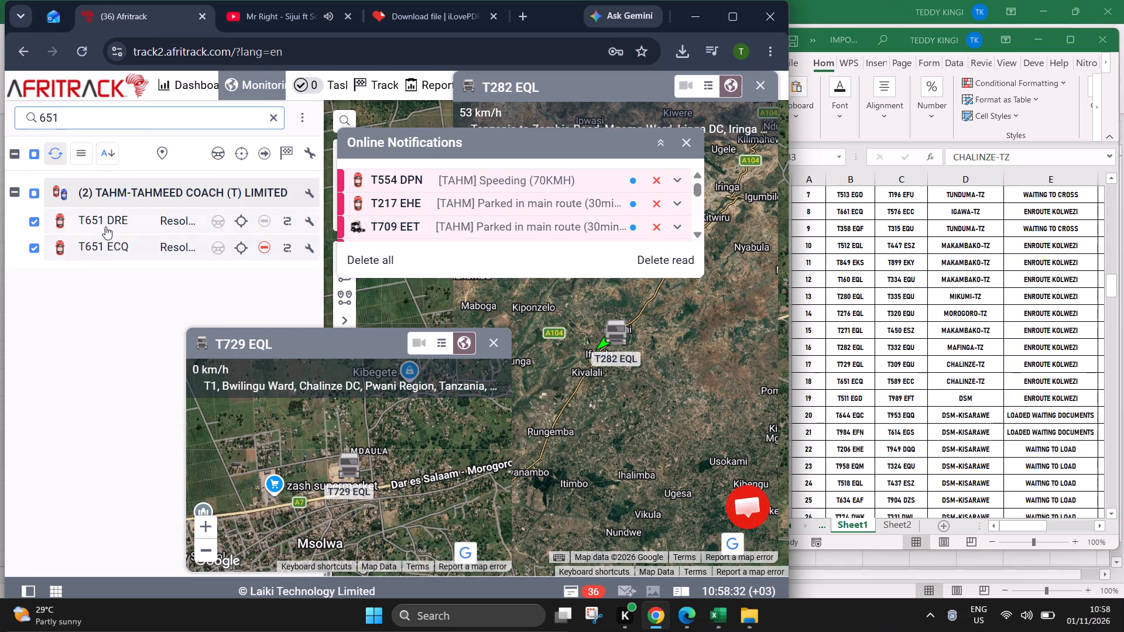
double_click(96, 247)
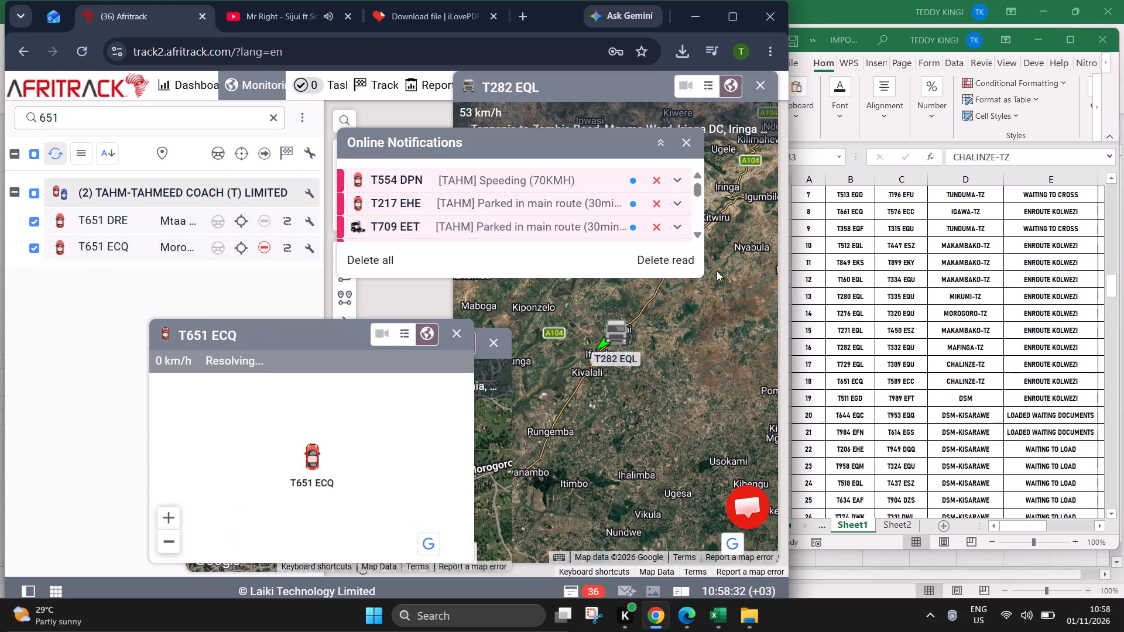
click(451, 333)
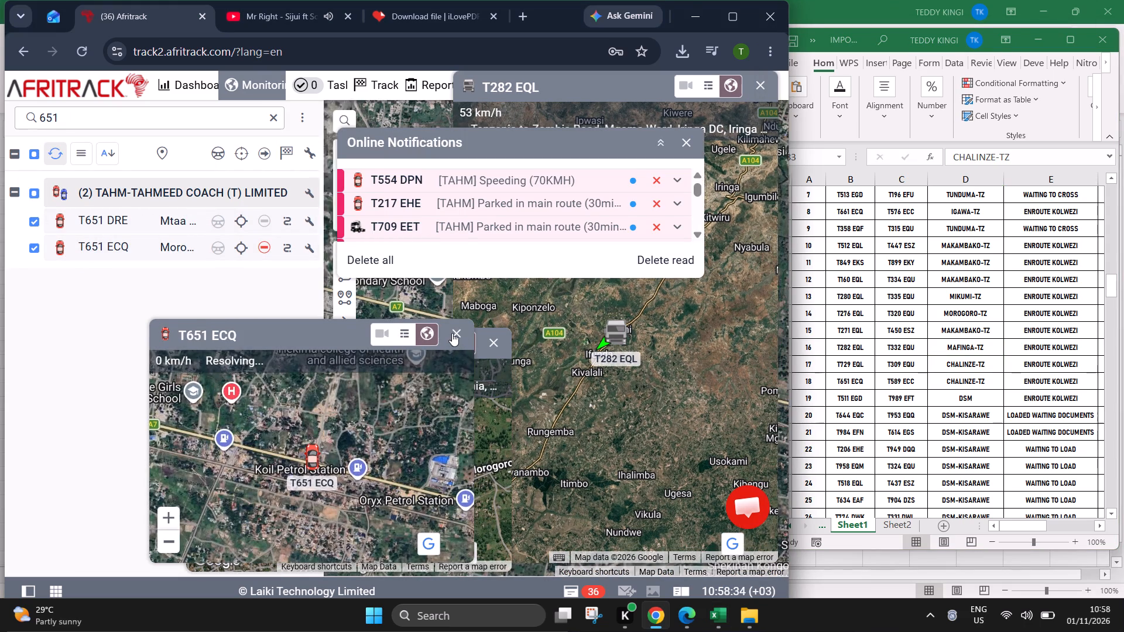
click(495, 342)
click(998, 402)
click(978, 396)
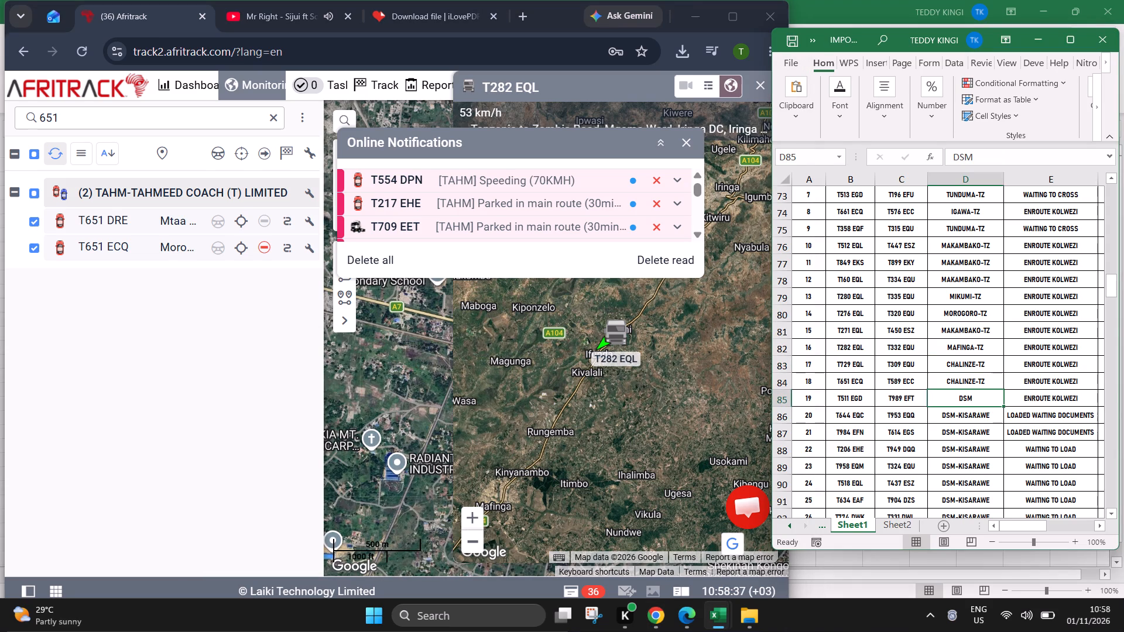
drag(66, 116, 0, 124)
text(511)
double_click(104, 220)
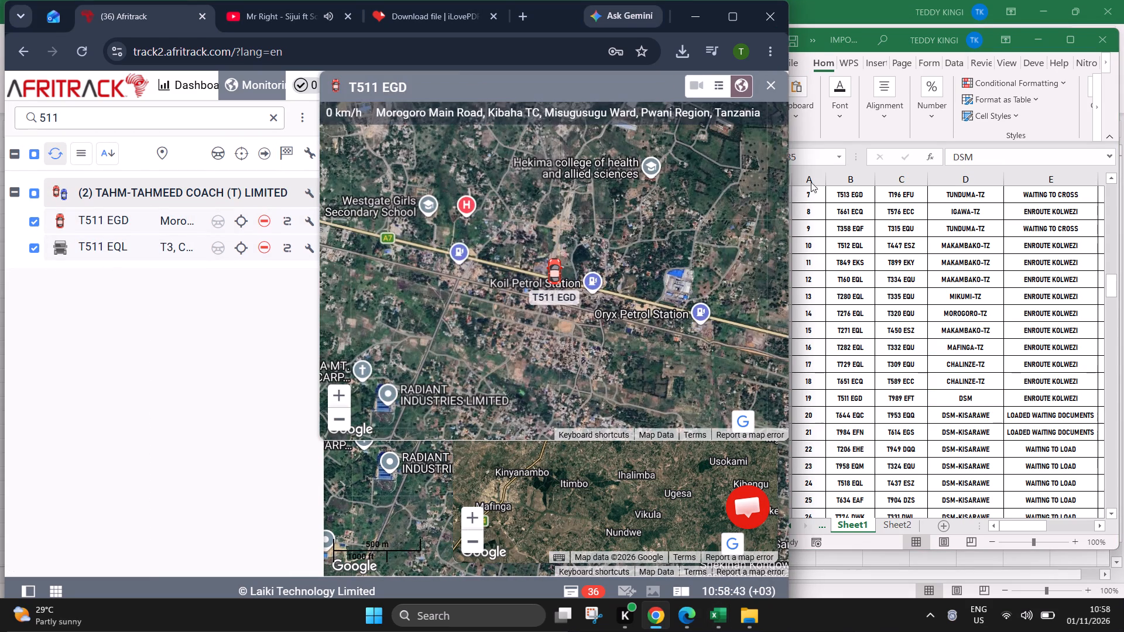
click(1077, 36)
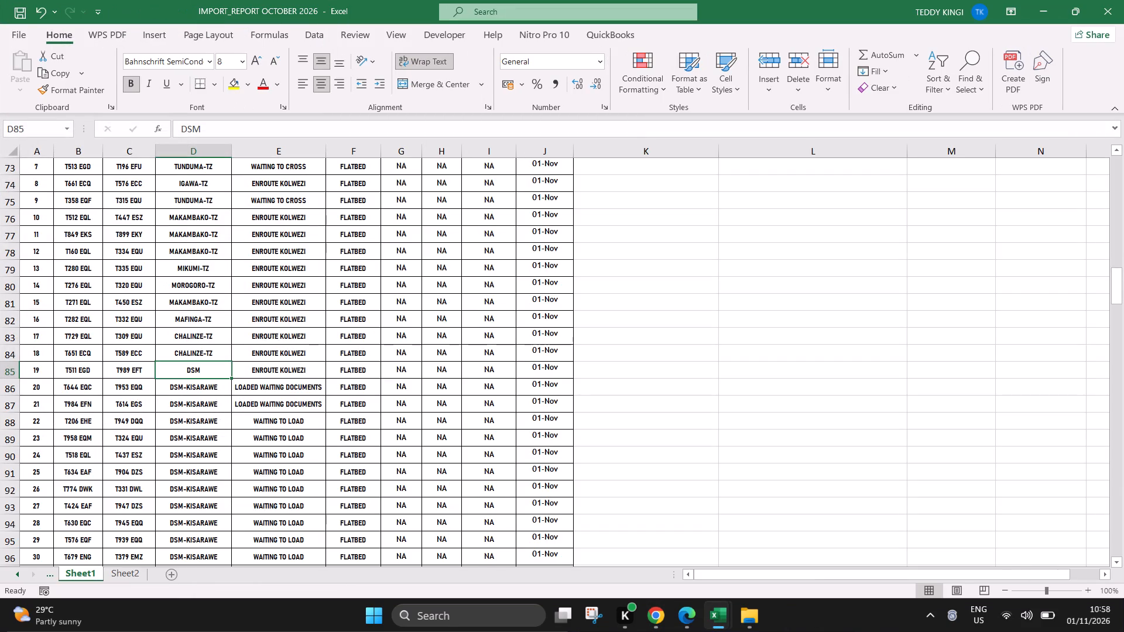
click(192, 369)
text(MI)
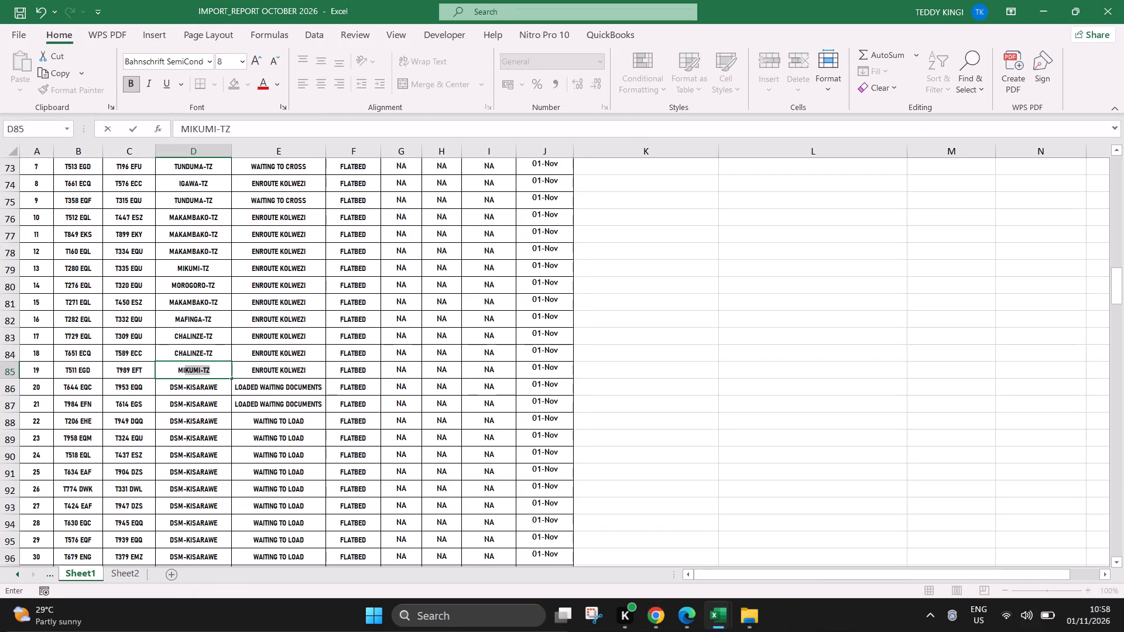
text(SUGU)
text(SUGU)
text(-TZ)
click(360, 279)
Move the T358 EQF row above the T661 ECQ row in the RELOAD 1024MT DSM-KOLWEZI table.
scroll(285, 257, up, 3)
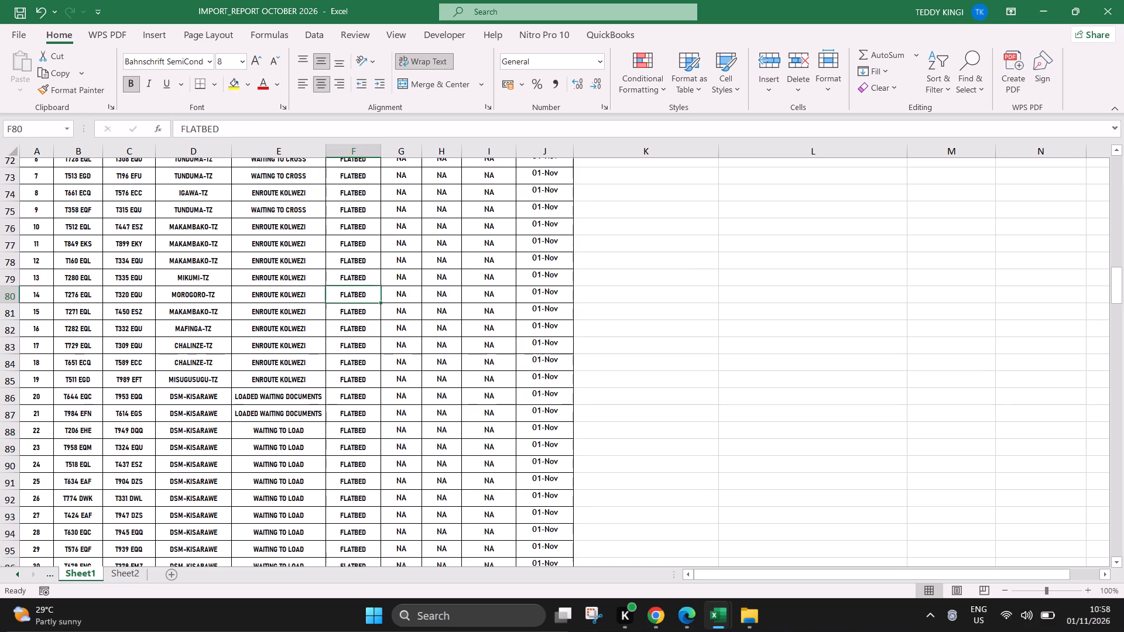
scroll(285, 257, up, 1)
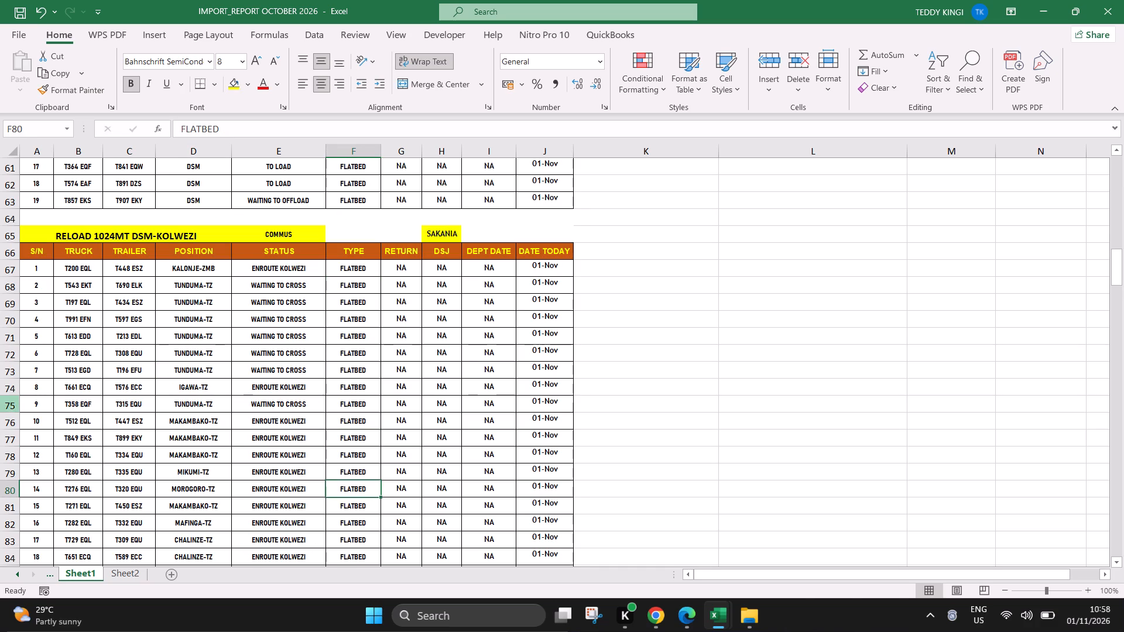
right_click(11, 403)
click(47, 160)
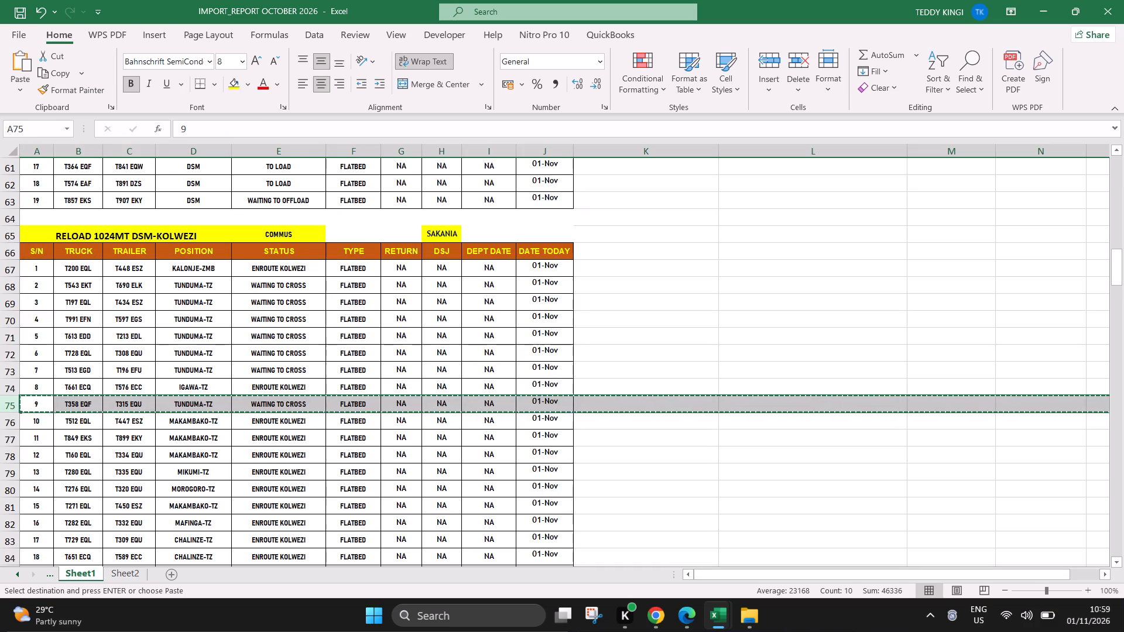
right_click(15, 388)
click(66, 258)
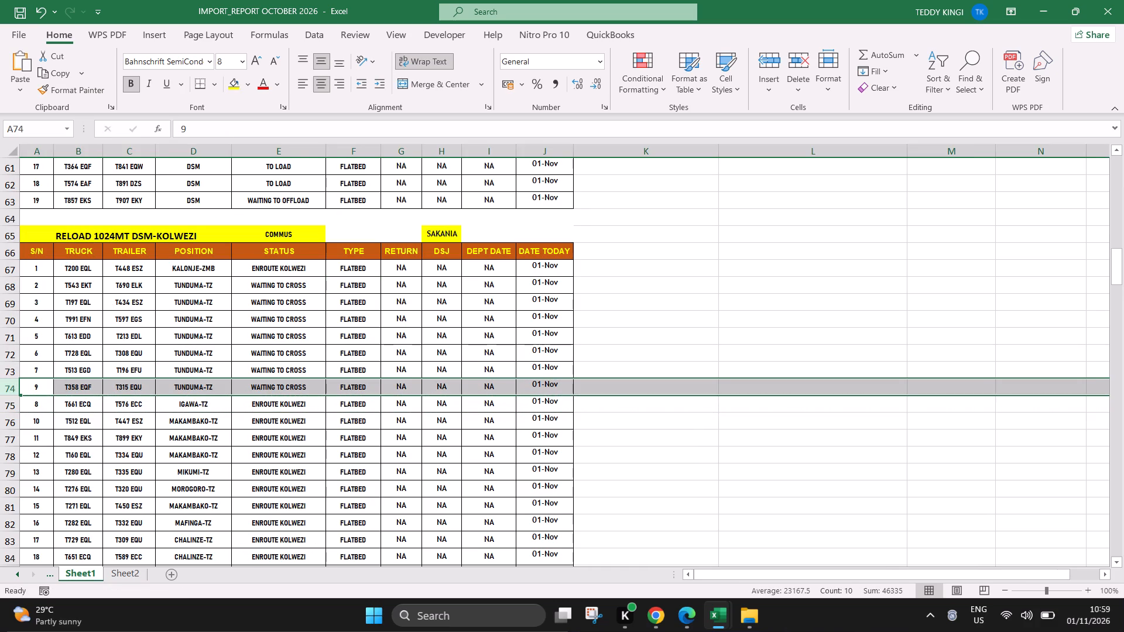
Move the T271 EQL and T282 EQL rows together above the T280 EQL row in the same table.
drag(14, 507, 9, 520)
right_click(9, 520)
click(50, 281)
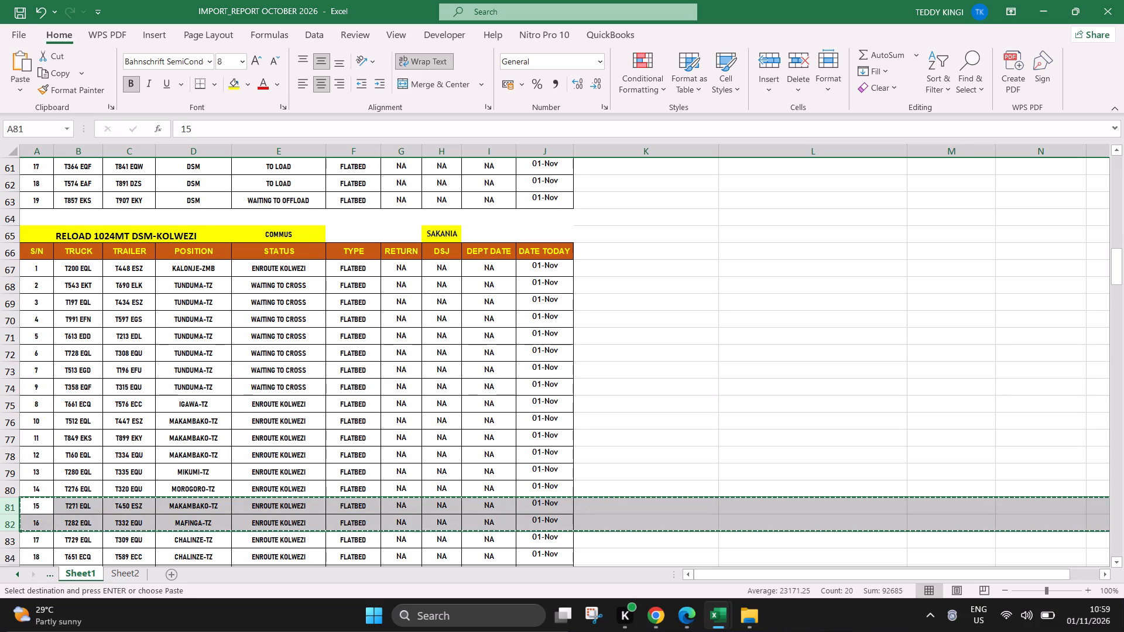
right_click(12, 474)
click(63, 335)
Renumber the S/N column of the RELOAD 1024MT DSM-KOLWEZI table sequentially by filling down from the first three numbers.
scroll(211, 338, down, 2)
scroll(242, 414, up, 4)
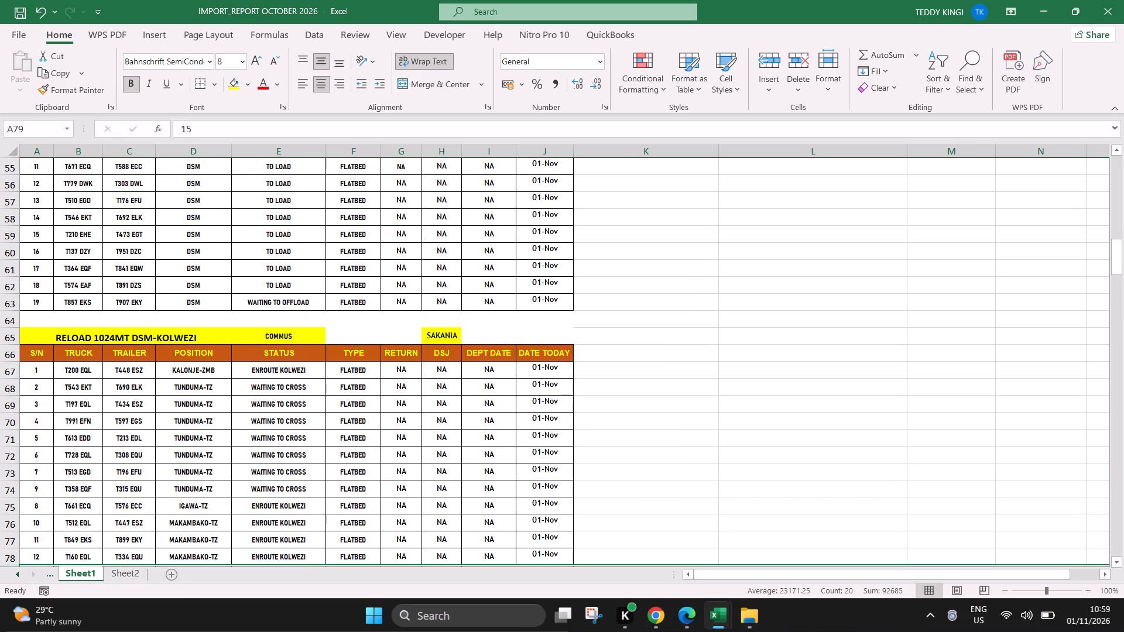
drag(40, 369, 40, 404)
double_click(51, 411)
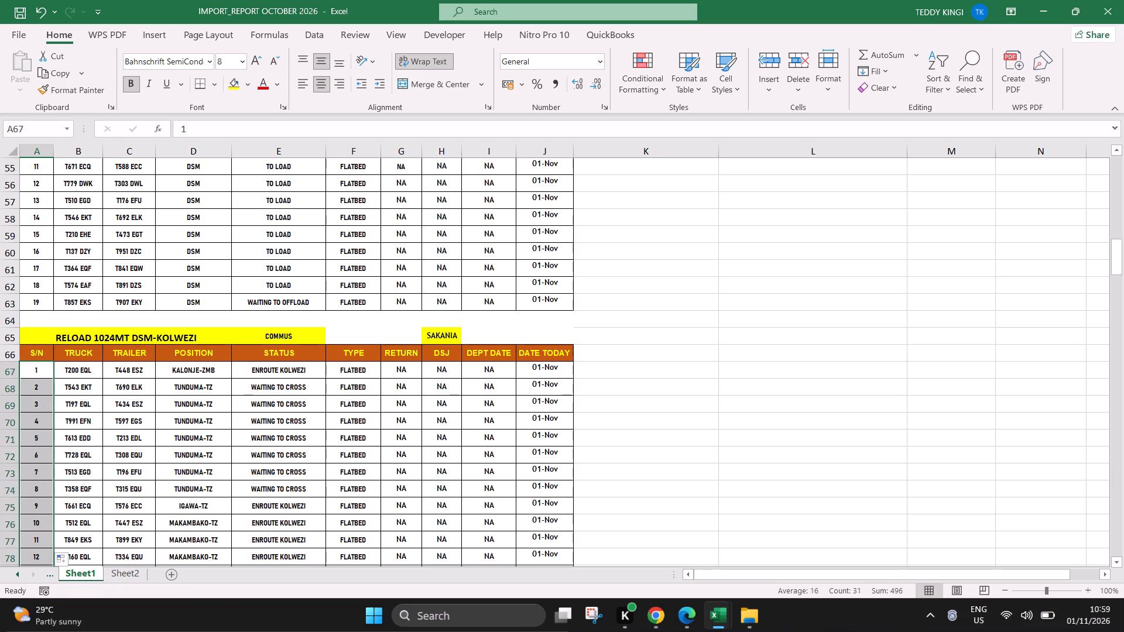
Switch back to Afritrack in Chrome.
click(663, 623)
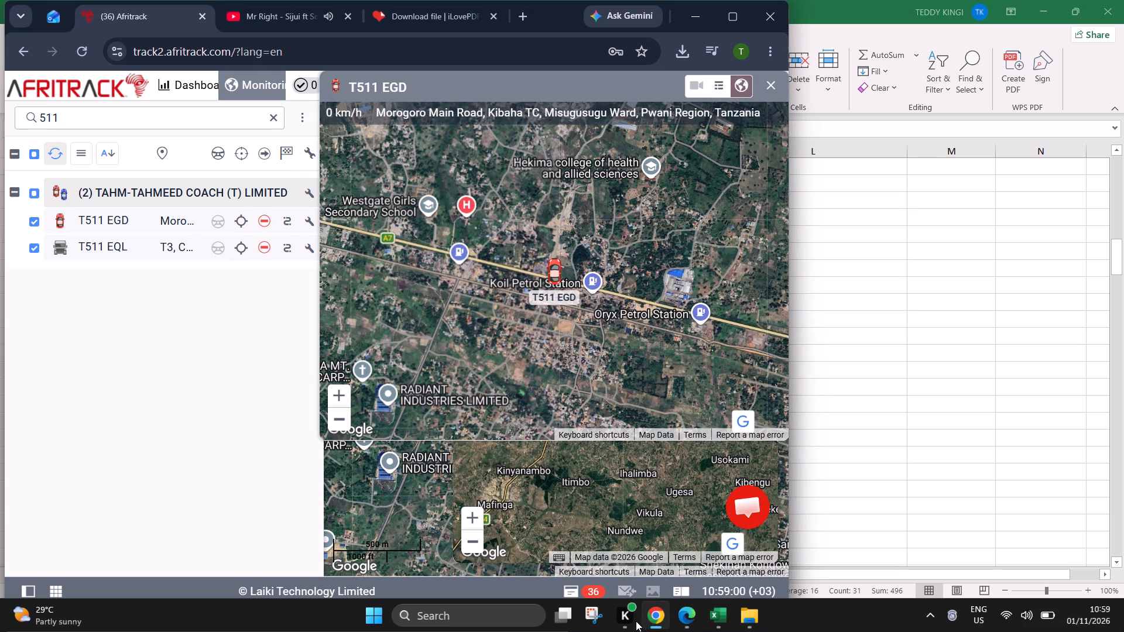
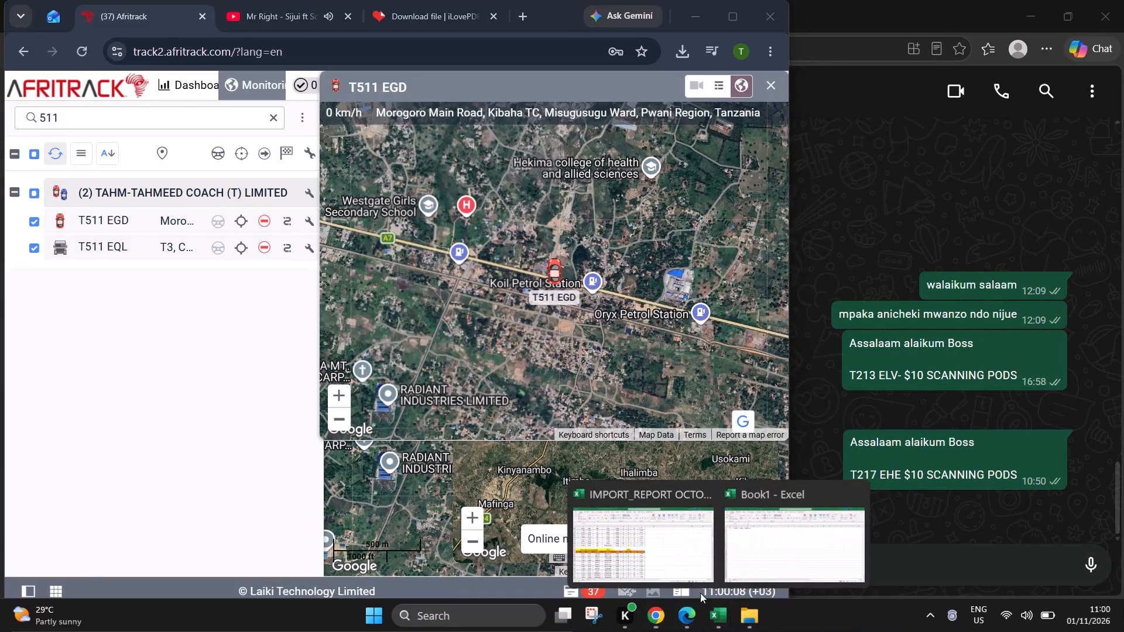
Switch to the IMPORT_REPORT OCTOBER 2026 workbook in Excel and clear the S/N column selection by selecting an empty cell beside the table.
click(638, 540)
scroll(422, 316, down, 3)
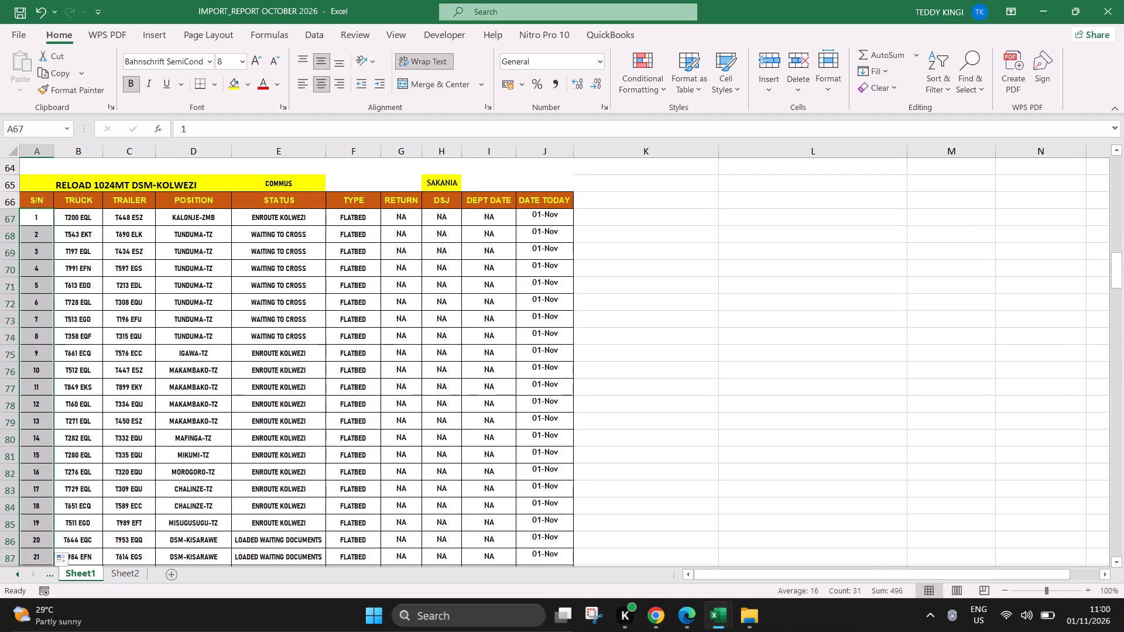
click(727, 276)
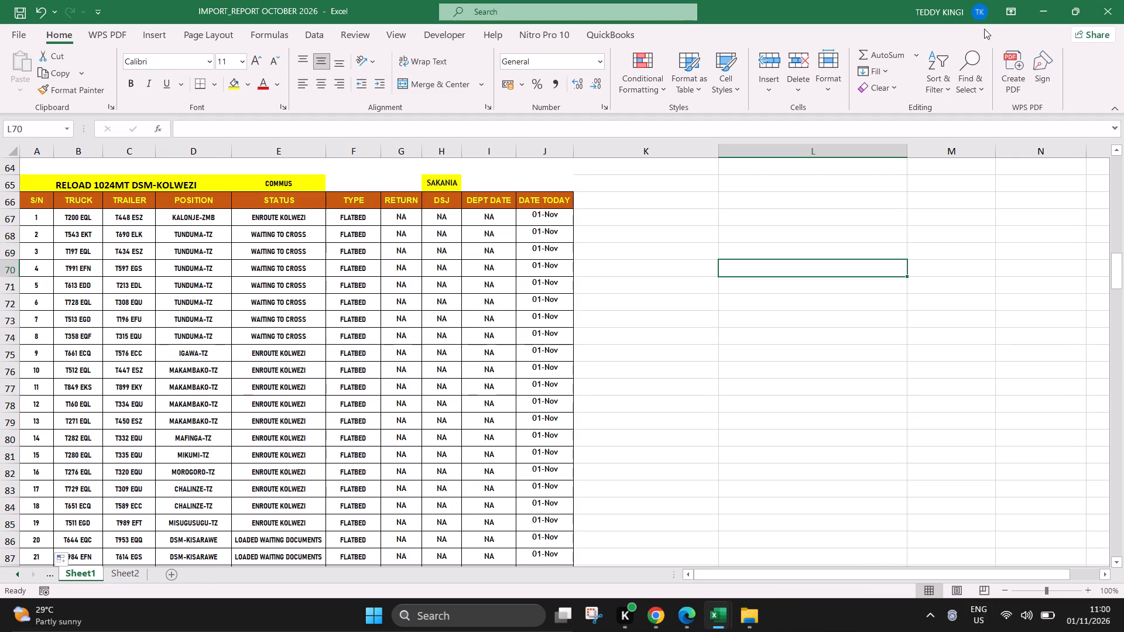
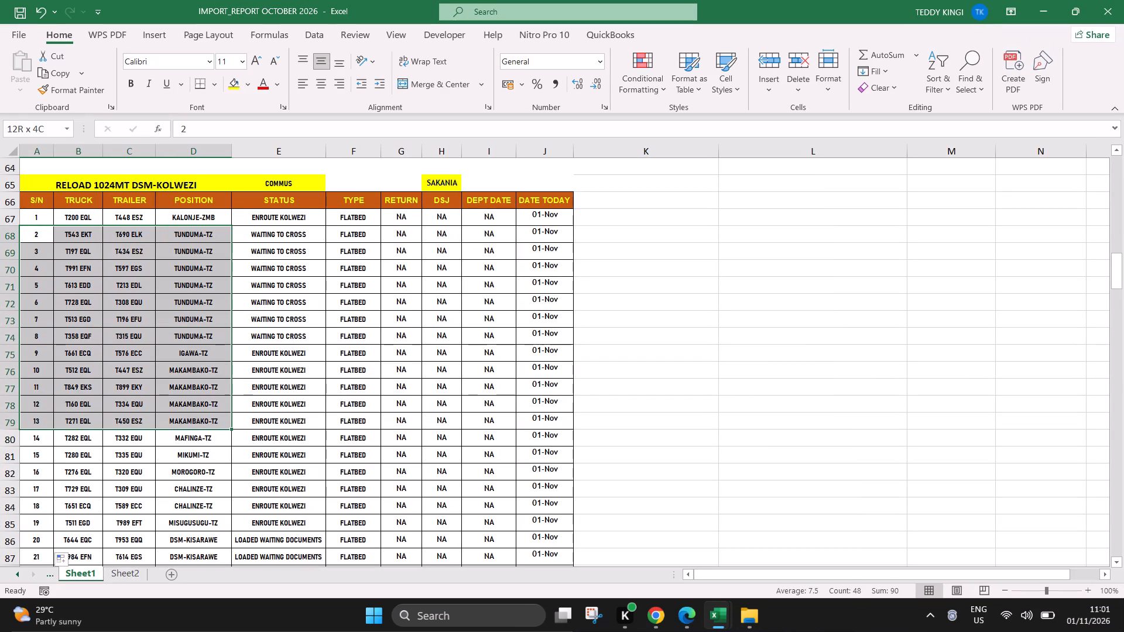
Copy S/N 2 to 14, S/N through POSITION, from the RELOAD 1024MT DSM-KOLWEZI table into the RELOAD PRE-ALERTS workbook at A16.
drag(203, 421, 204, 441)
key(ctrl+c)
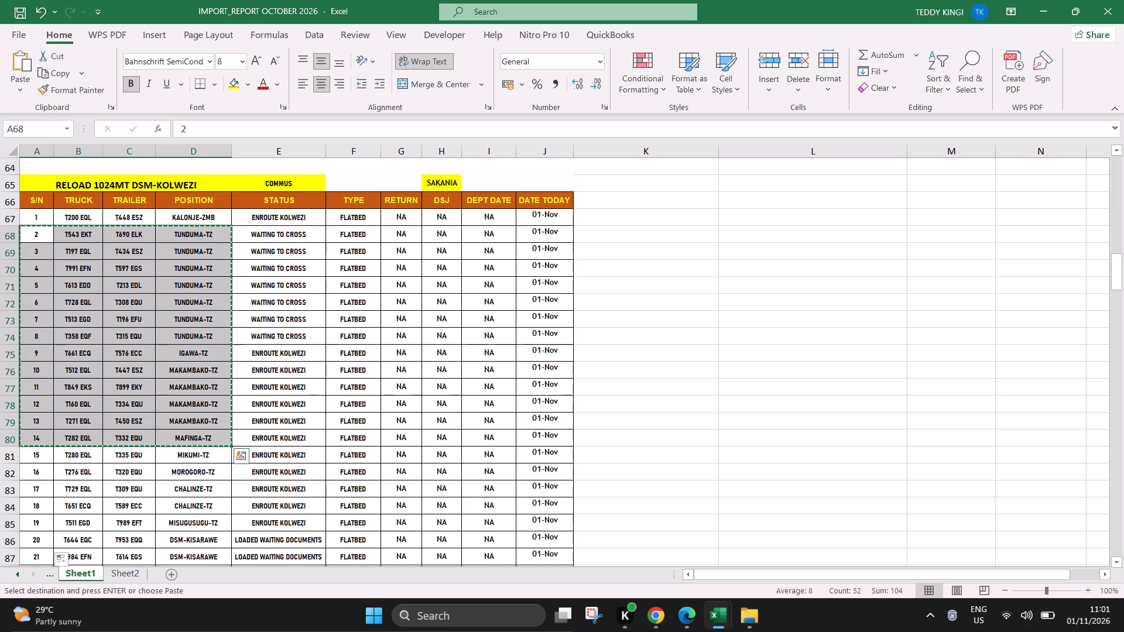
click(718, 612)
click(849, 536)
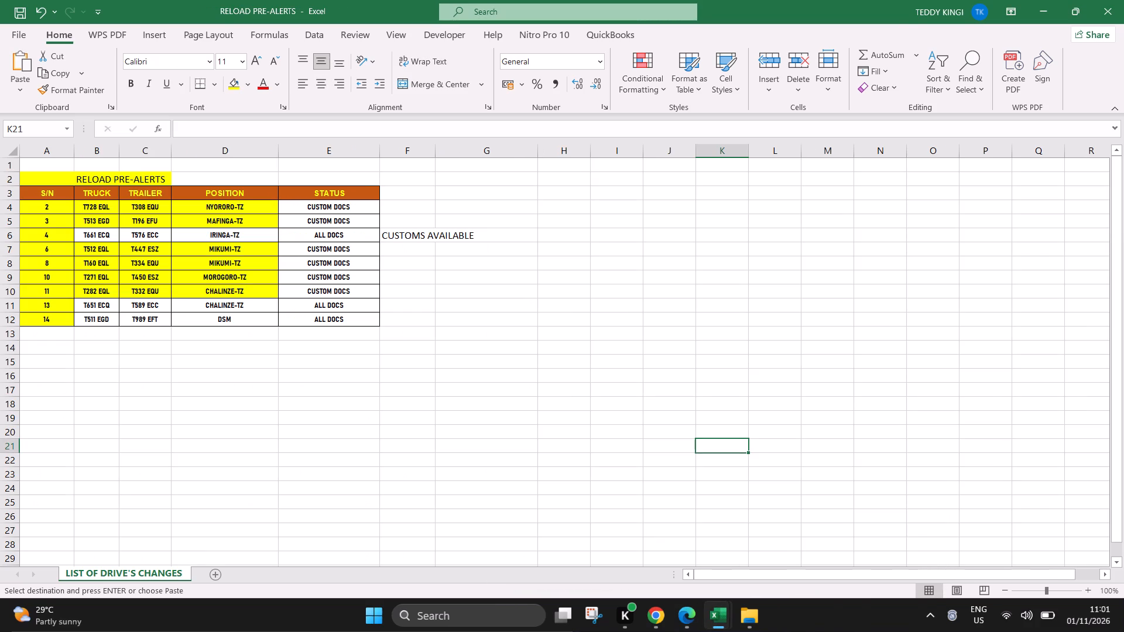
click(37, 370)
key(ctrl+v)
click(451, 405)
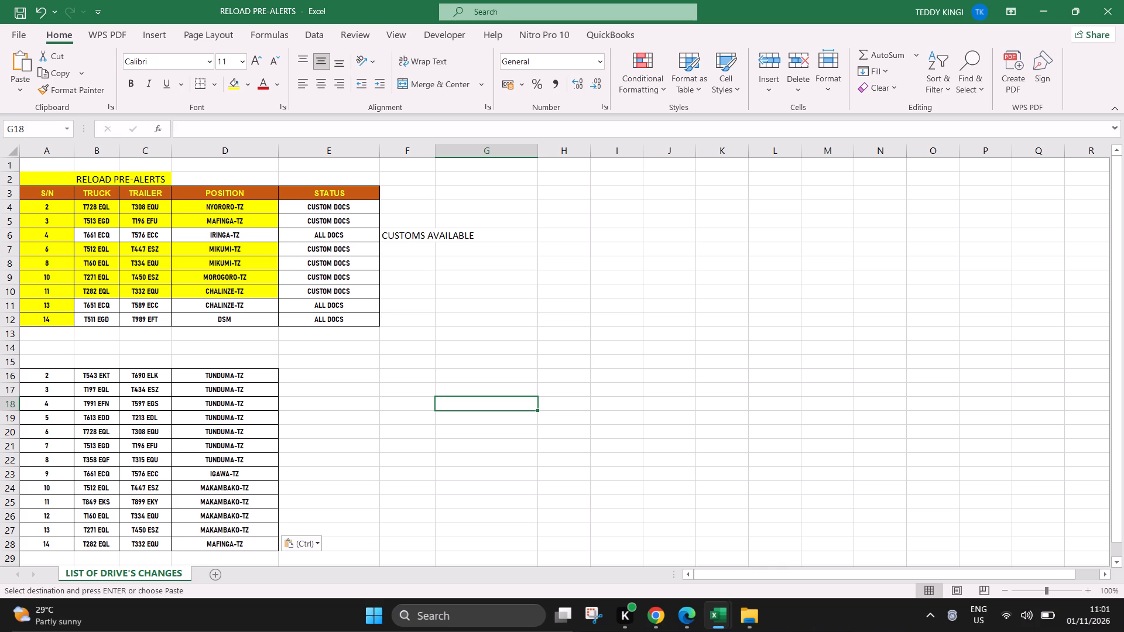
click(11, 433)
click(231, 85)
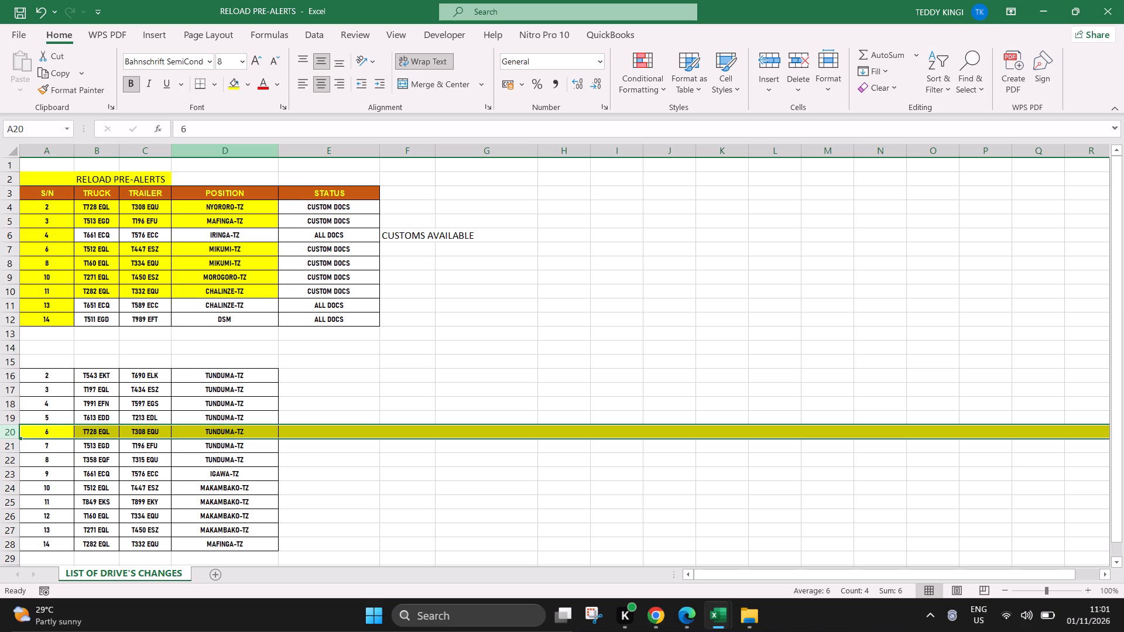
click(11, 449)
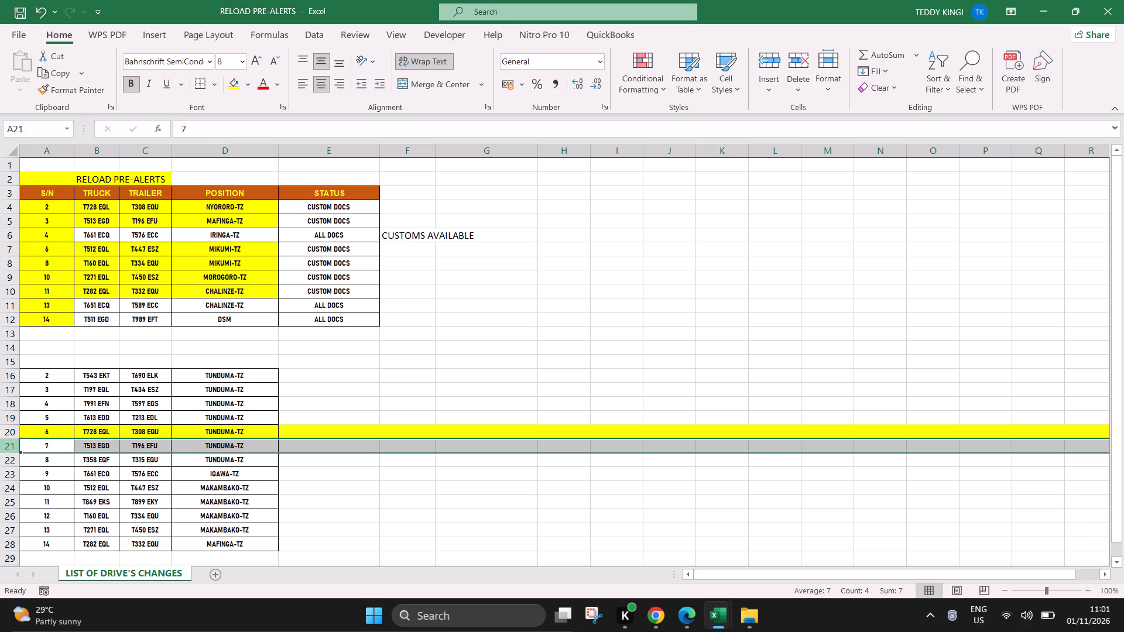
click(233, 85)
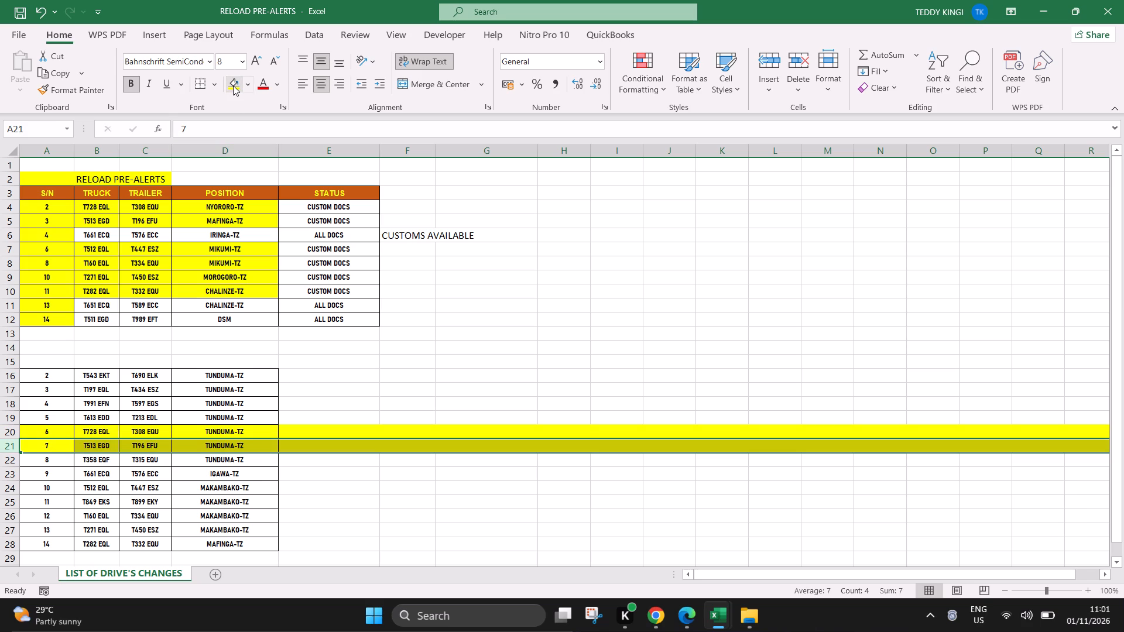
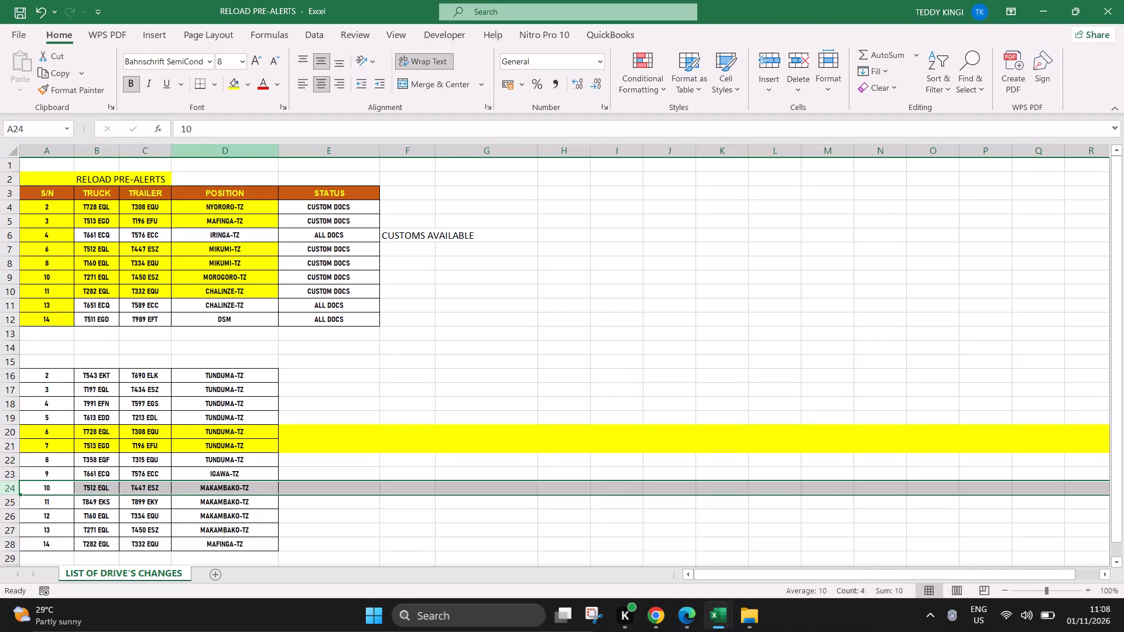
Fill the entire rows of trucks T512 EQL, T160 EQL, T271 EQL and T282 EQL in the pasted list with yellow.
click(230, 83)
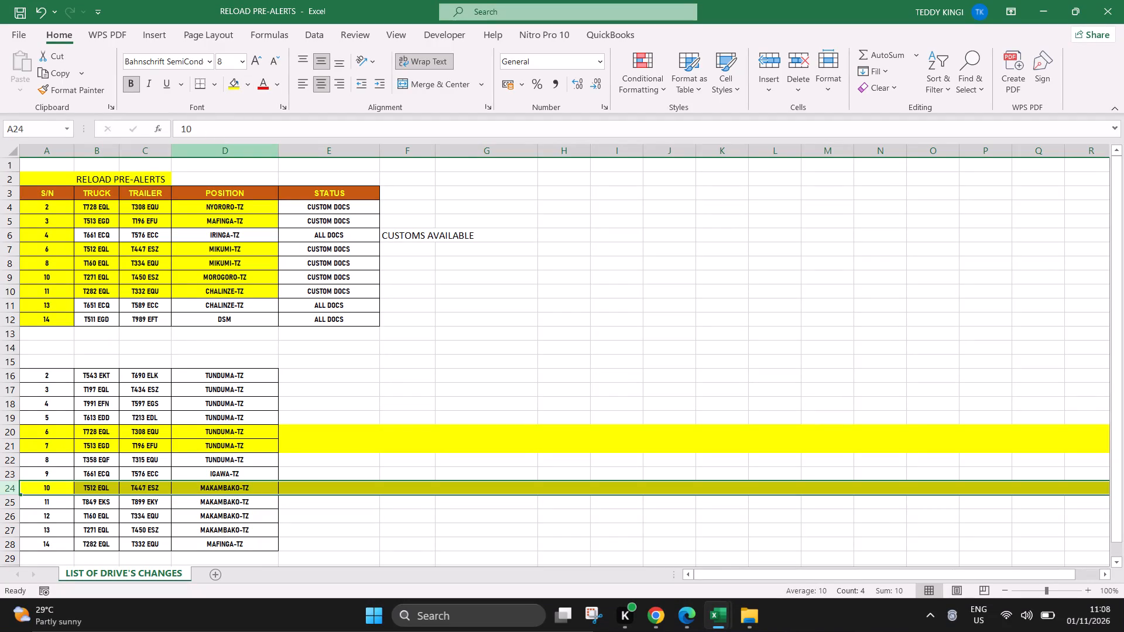
click(7, 520)
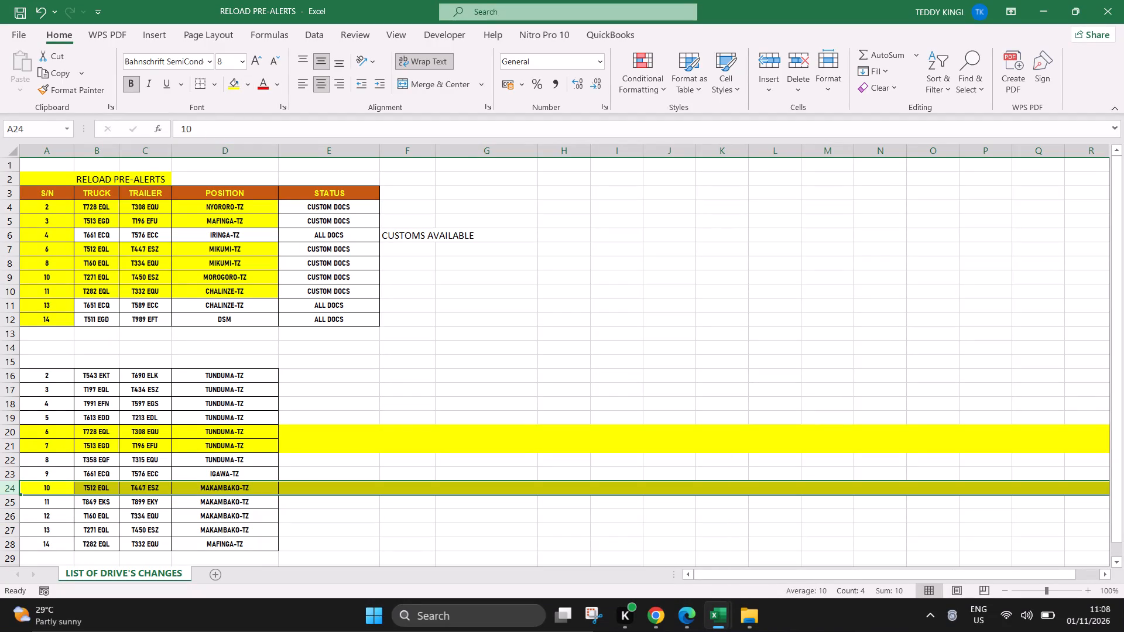
click(231, 80)
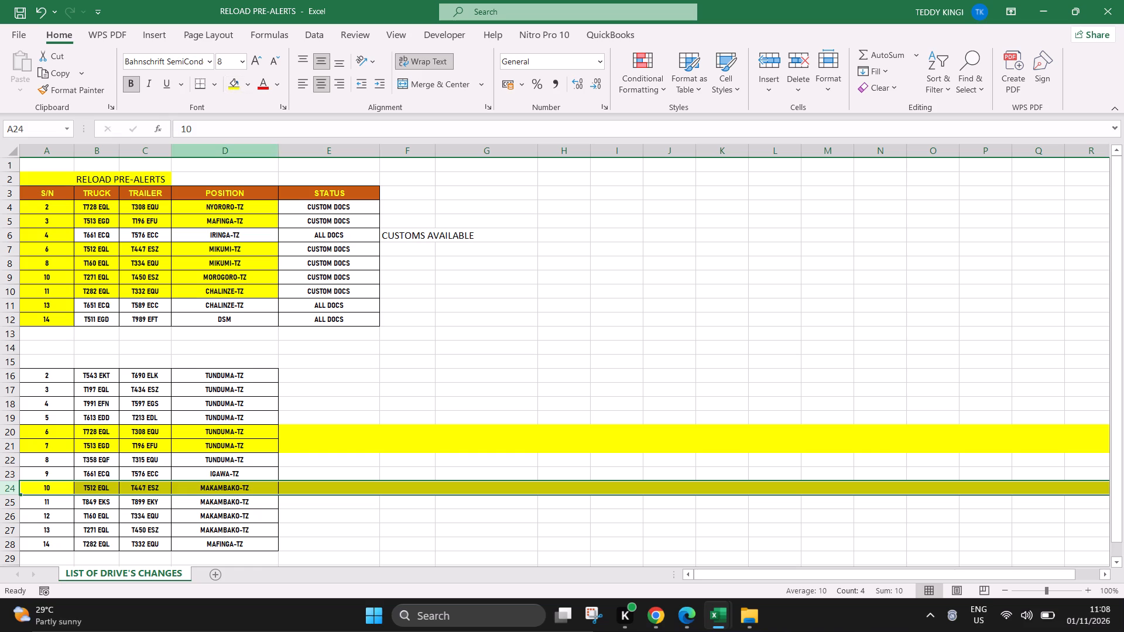
click(4, 516)
click(231, 84)
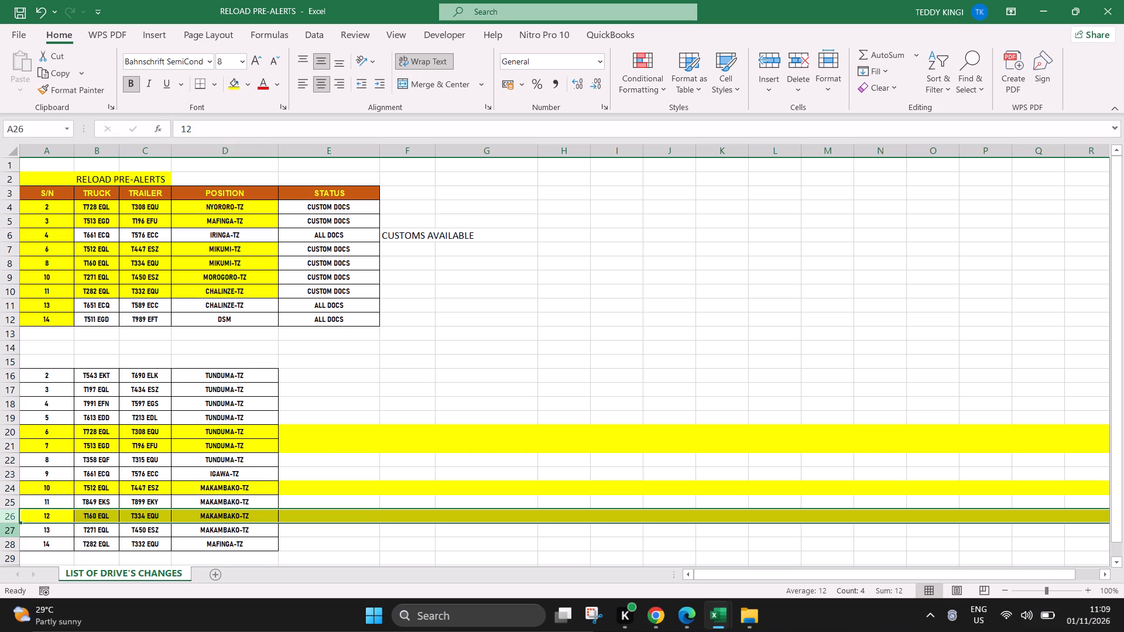
drag(13, 530, 13, 538)
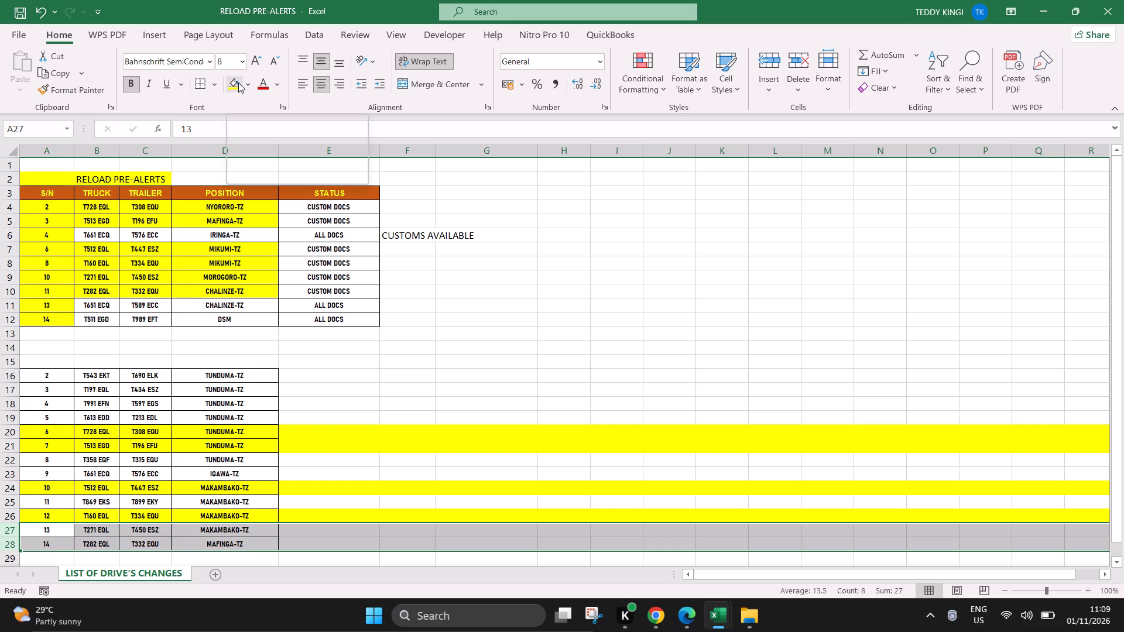
click(238, 83)
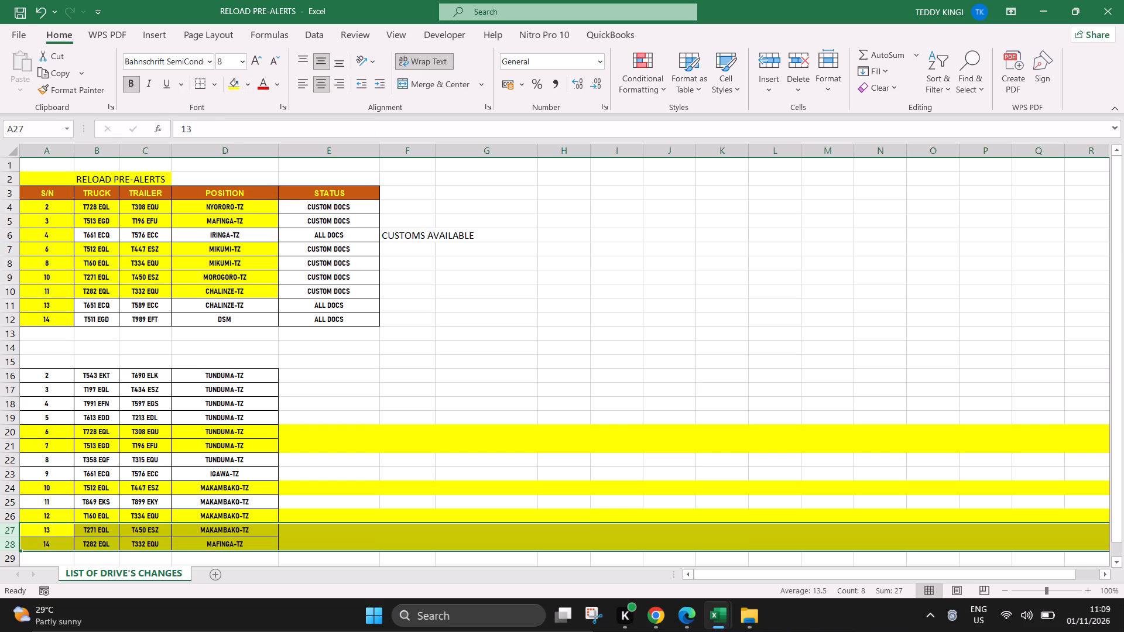
scroll(531, 372, down, 3)
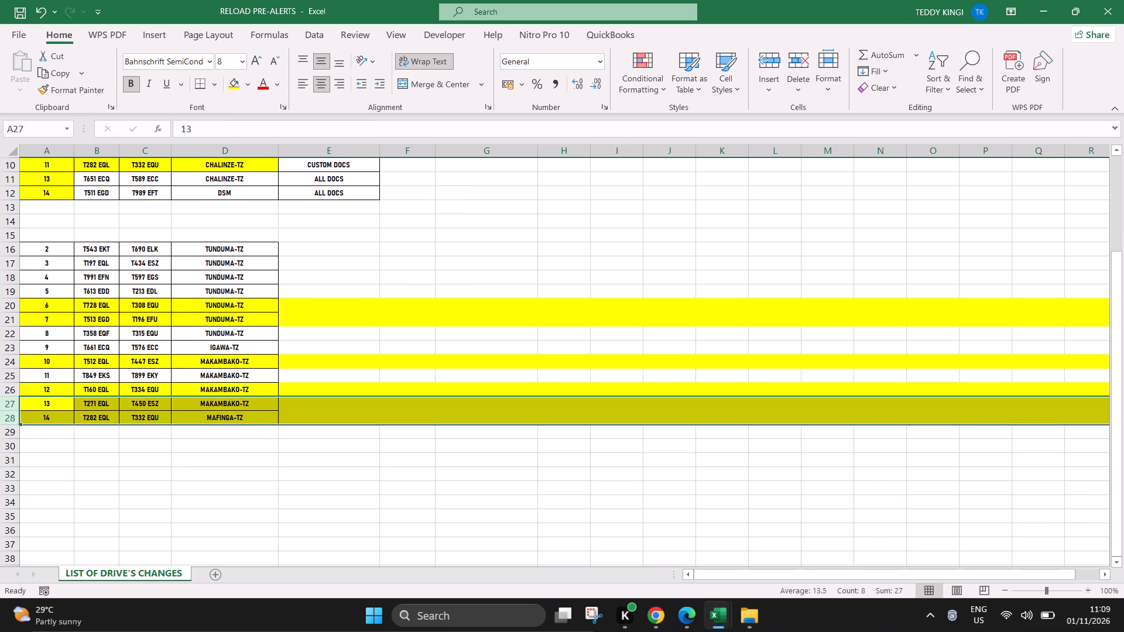
drag(9, 304, 9, 315)
right_click(9, 316)
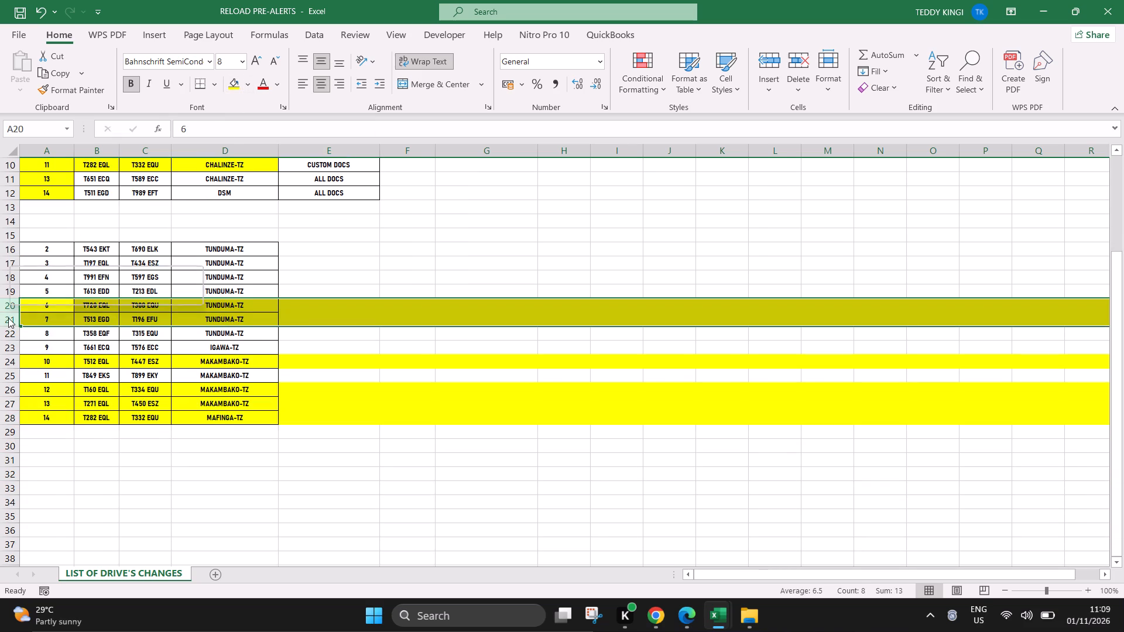
click(37, 326)
right_click(15, 394)
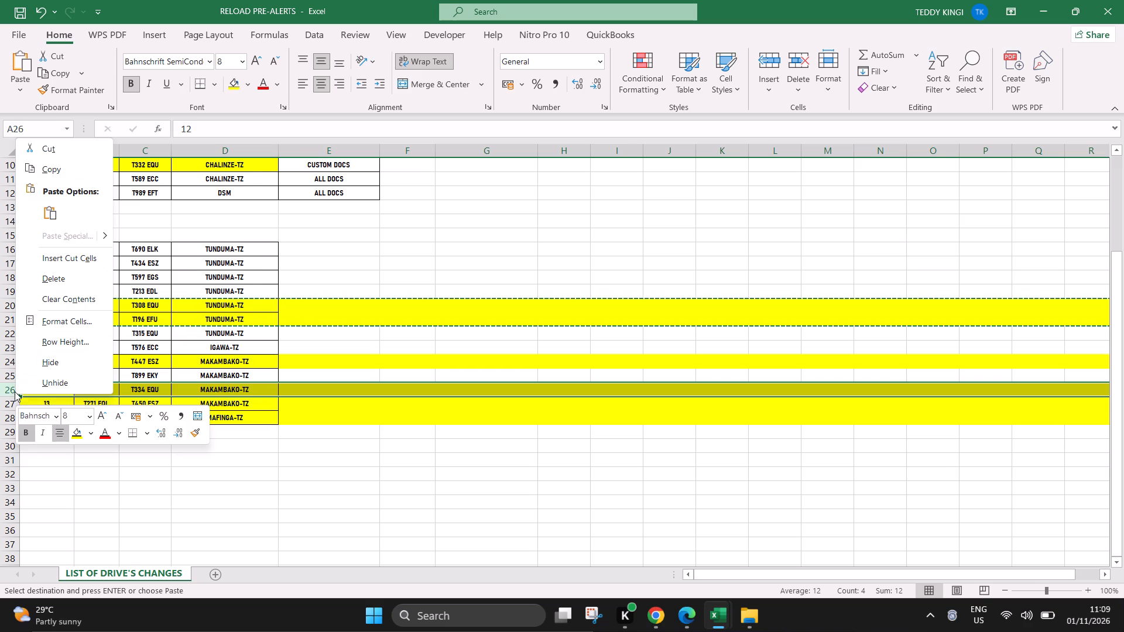
click(65, 254)
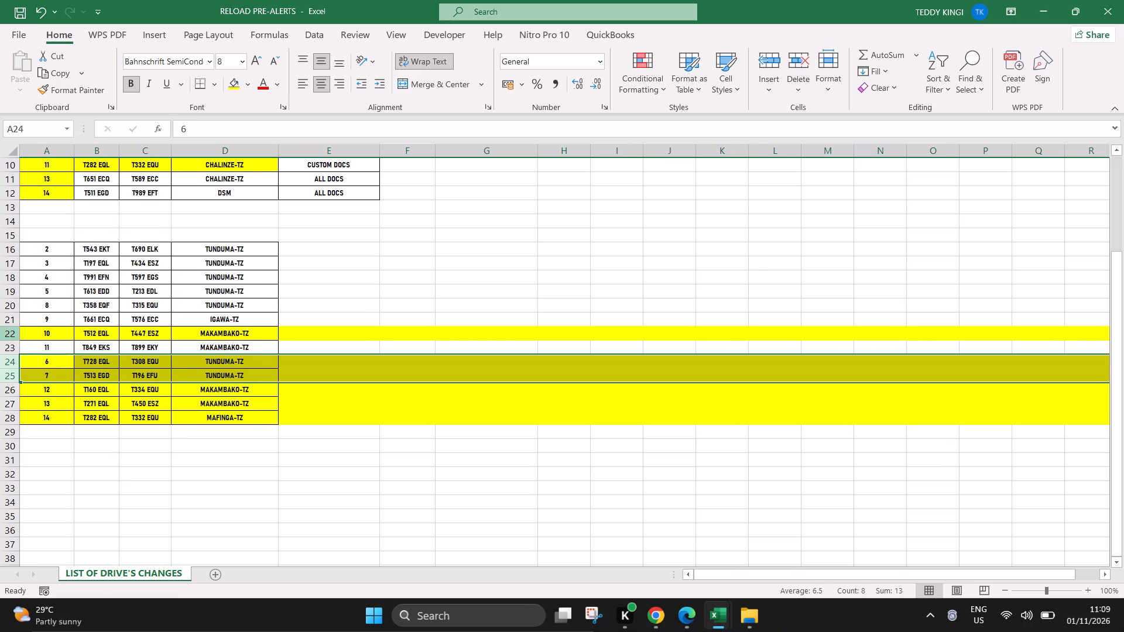
right_click(8, 335)
click(35, 343)
right_click(7, 417)
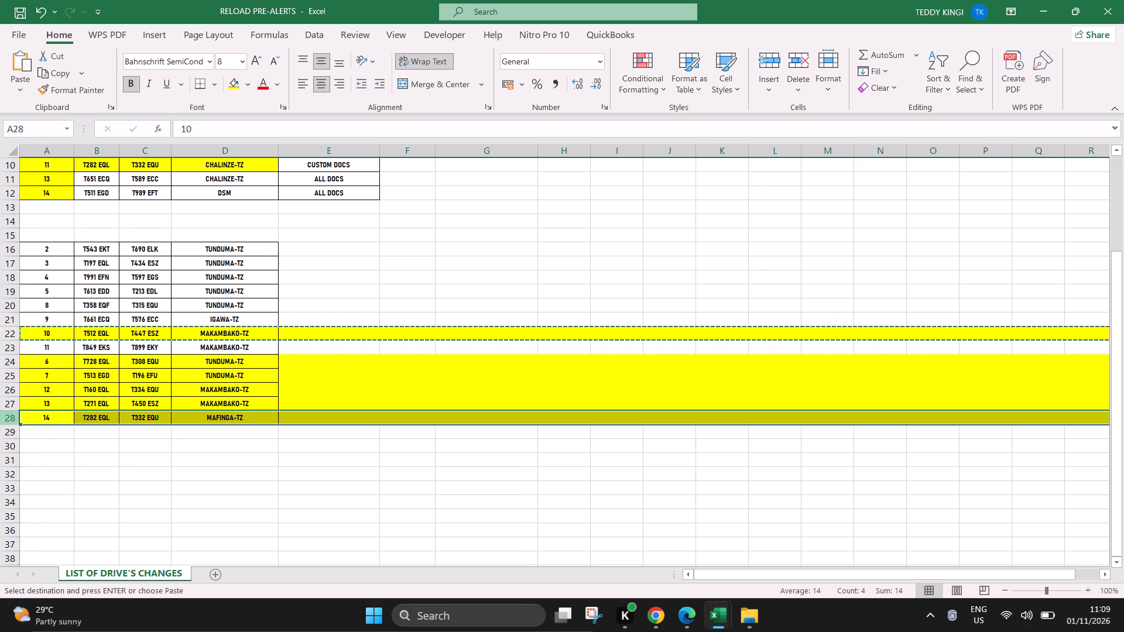
click(59, 284)
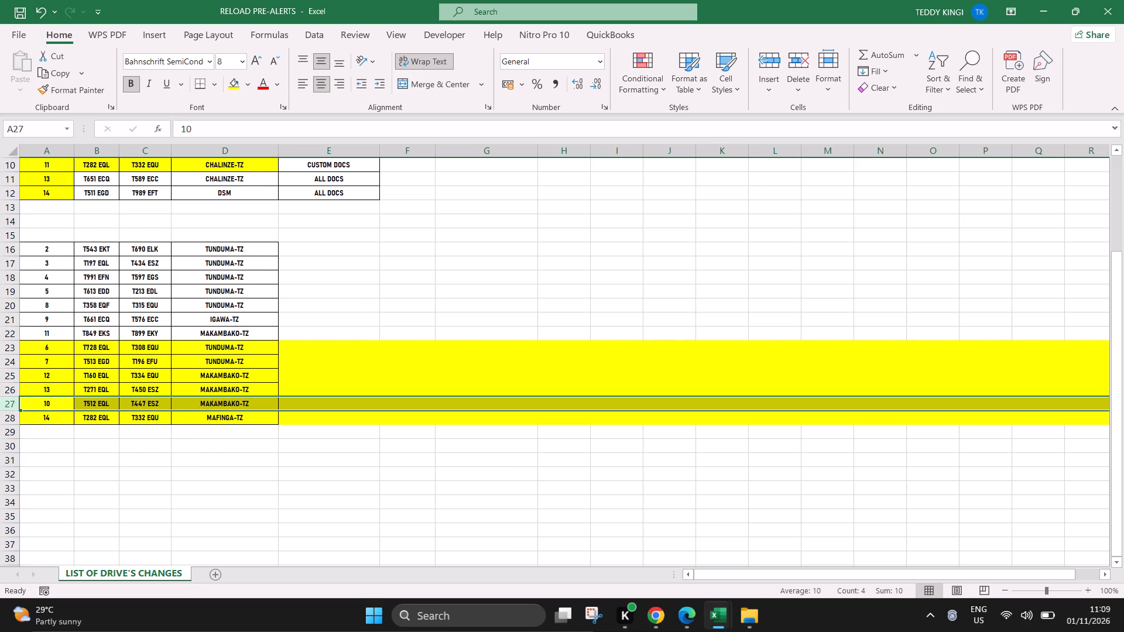
click(471, 248)
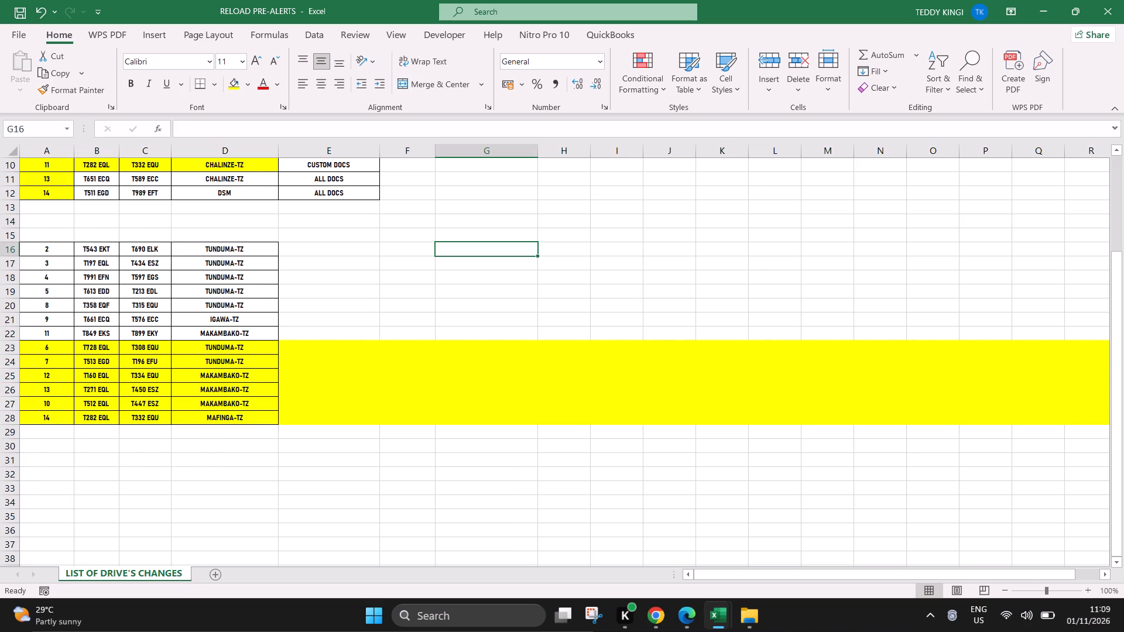
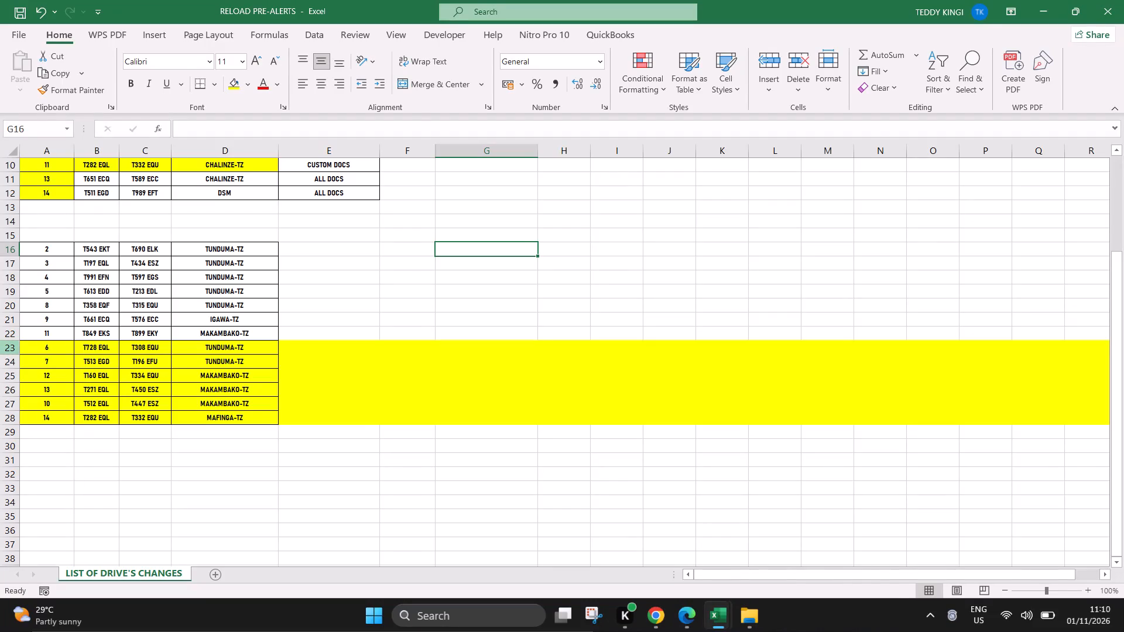
Insert a blank row directly above the yellow T728 EQL row to separate the yellow trucks from the uncoloured ones.
right_click(9, 350)
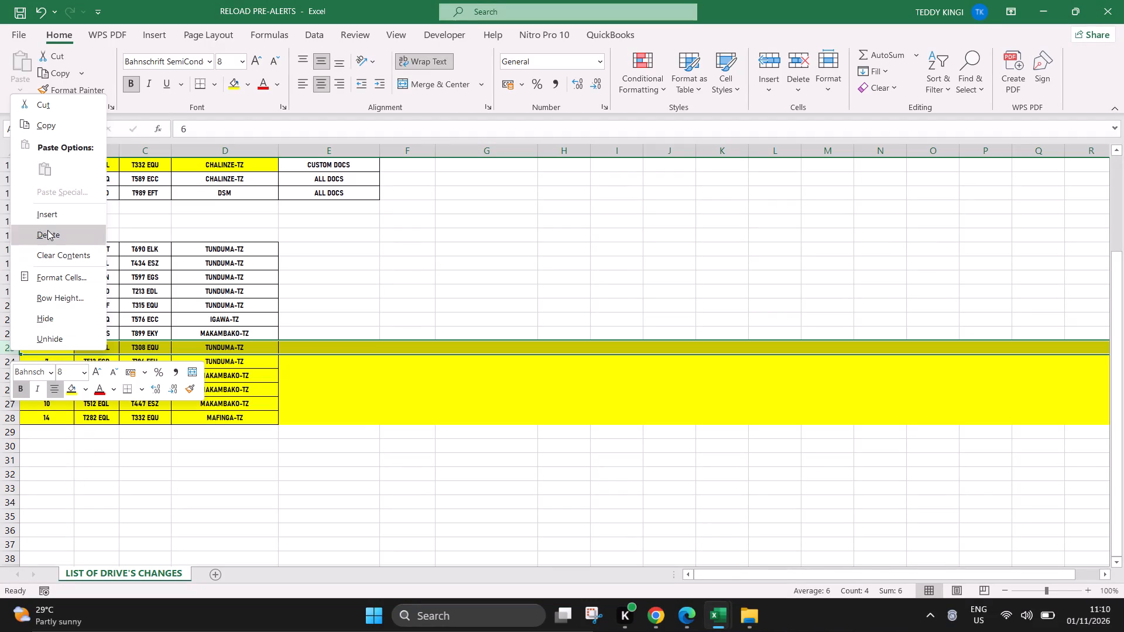
click(47, 217)
click(133, 464)
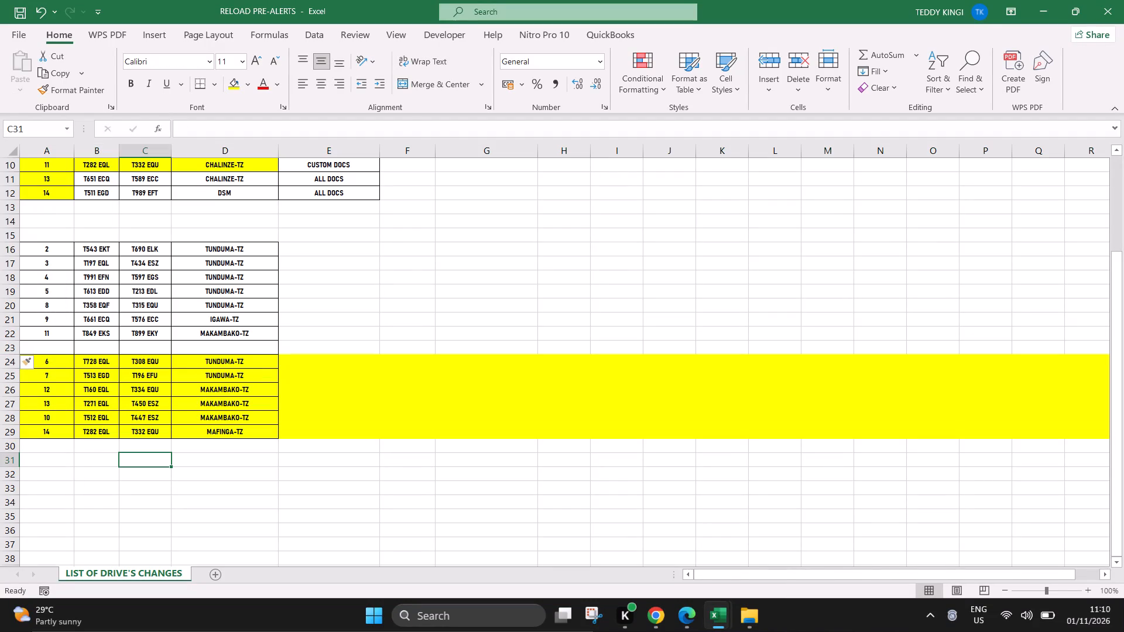
drag(97, 363, 85, 430)
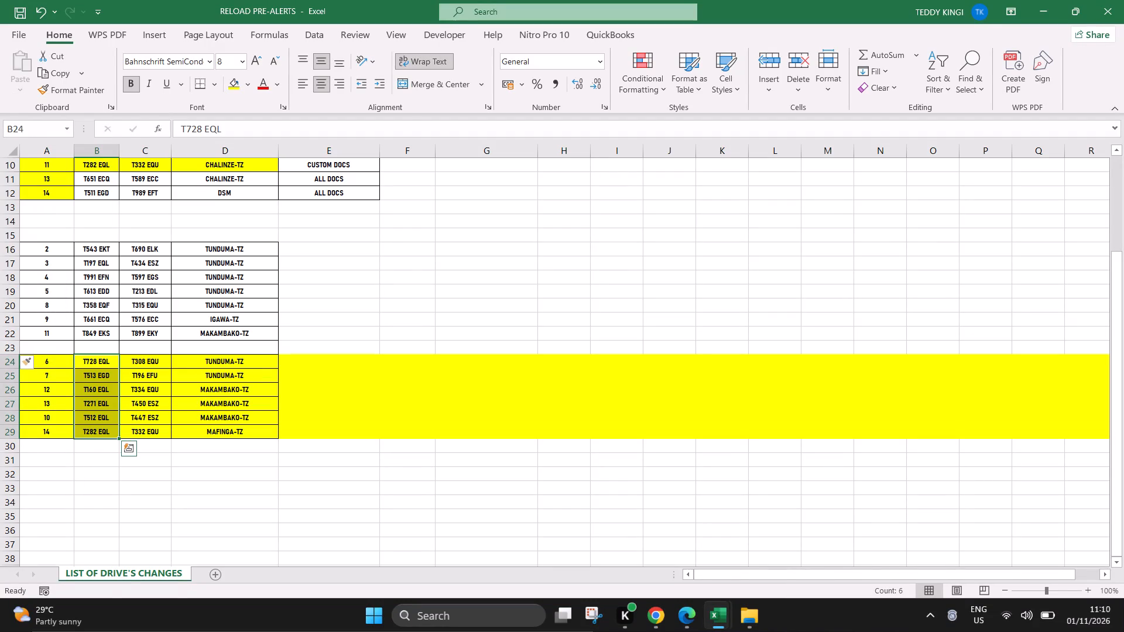
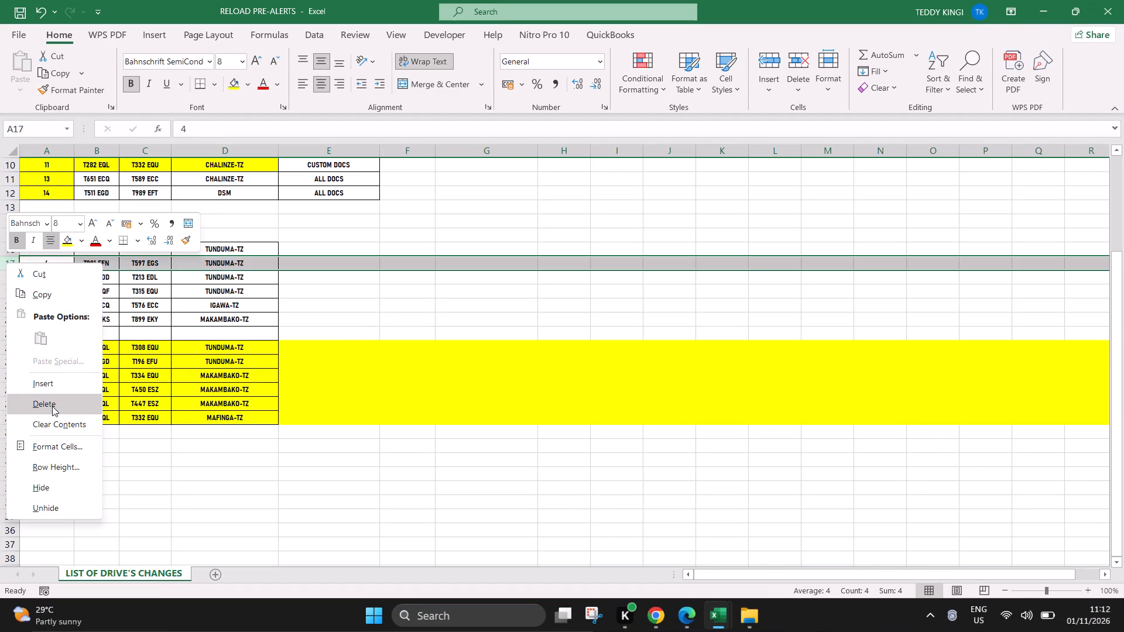
click(52, 406)
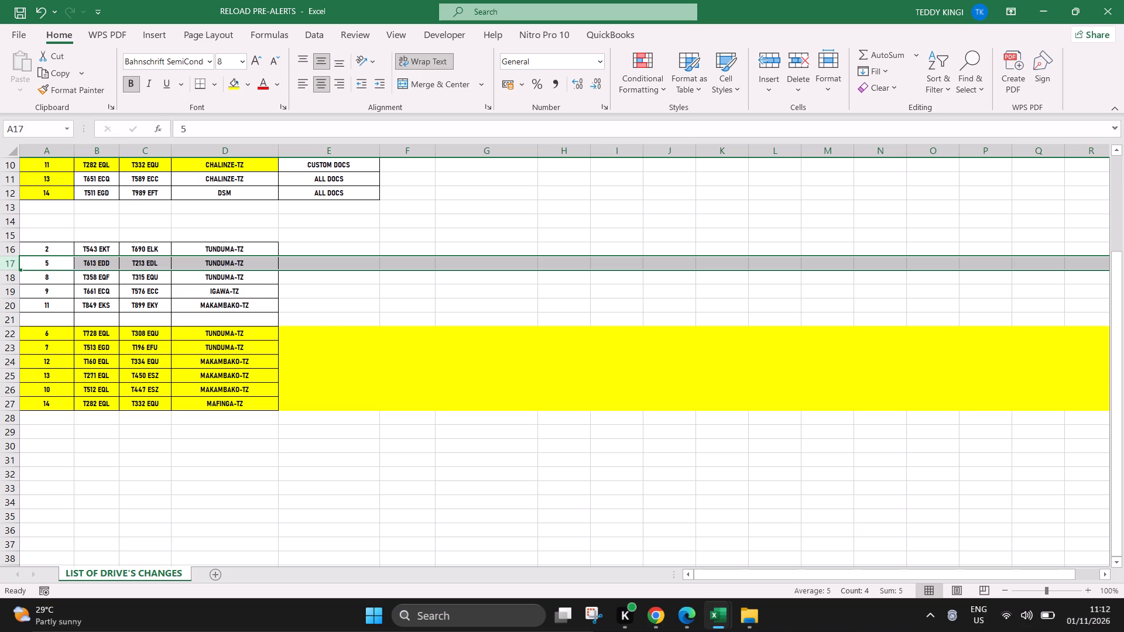
right_click(15, 250)
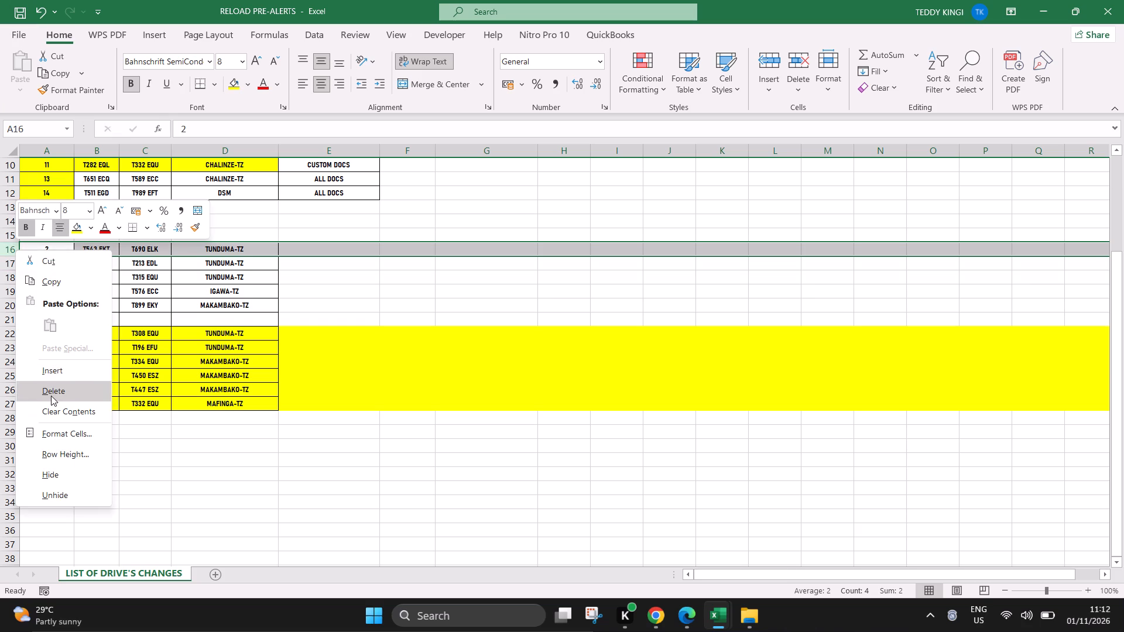
click(50, 396)
click(427, 328)
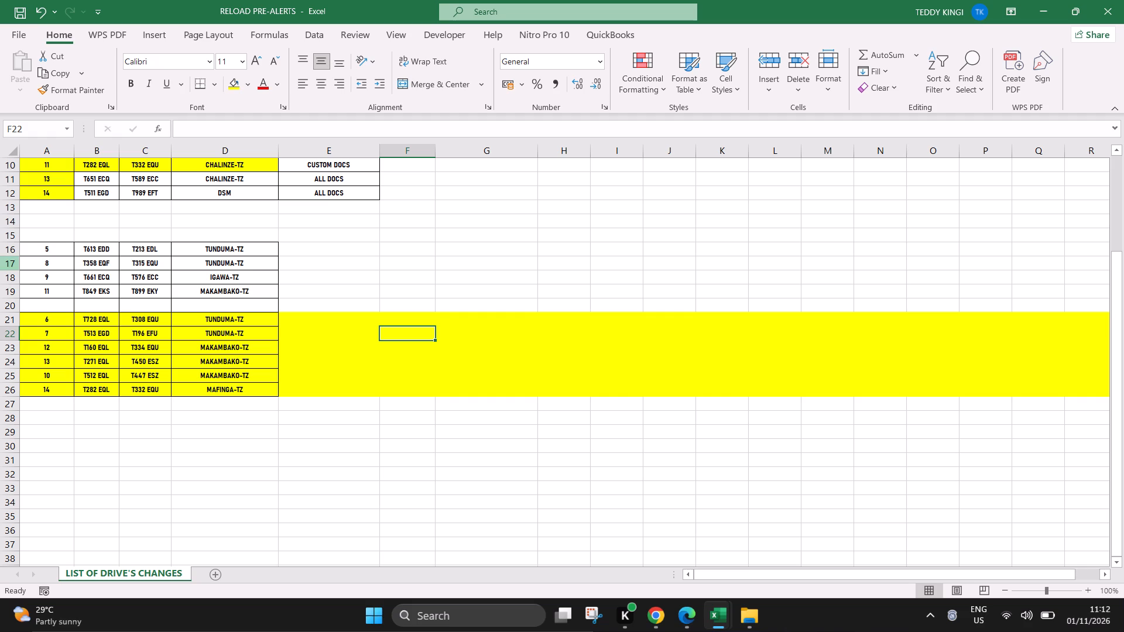
right_click(13, 280)
click(73, 423)
click(282, 428)
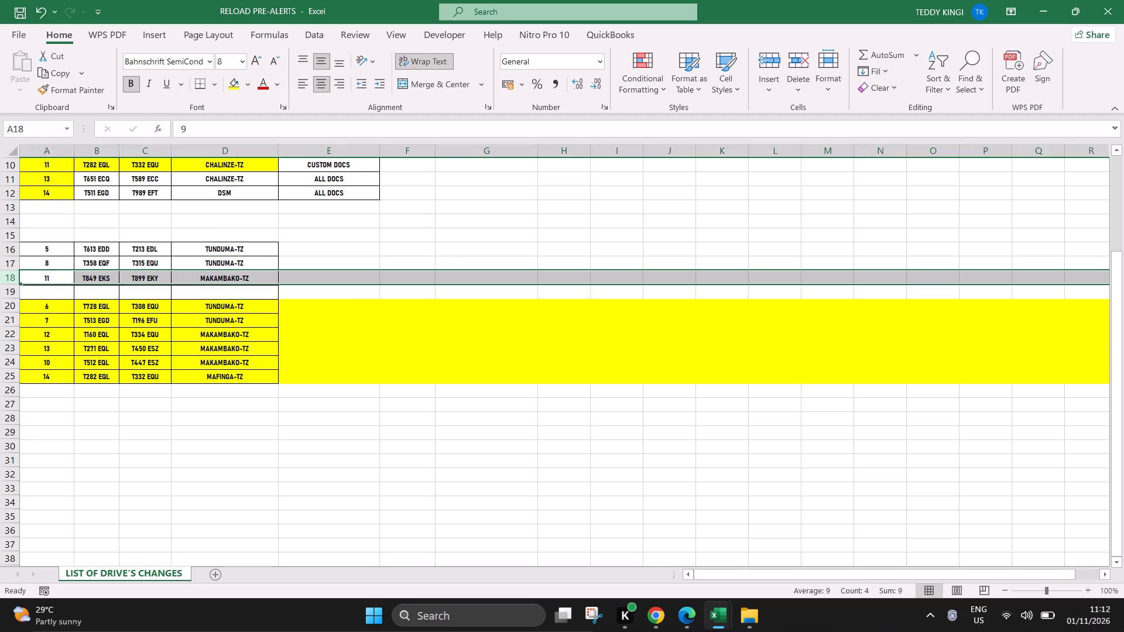
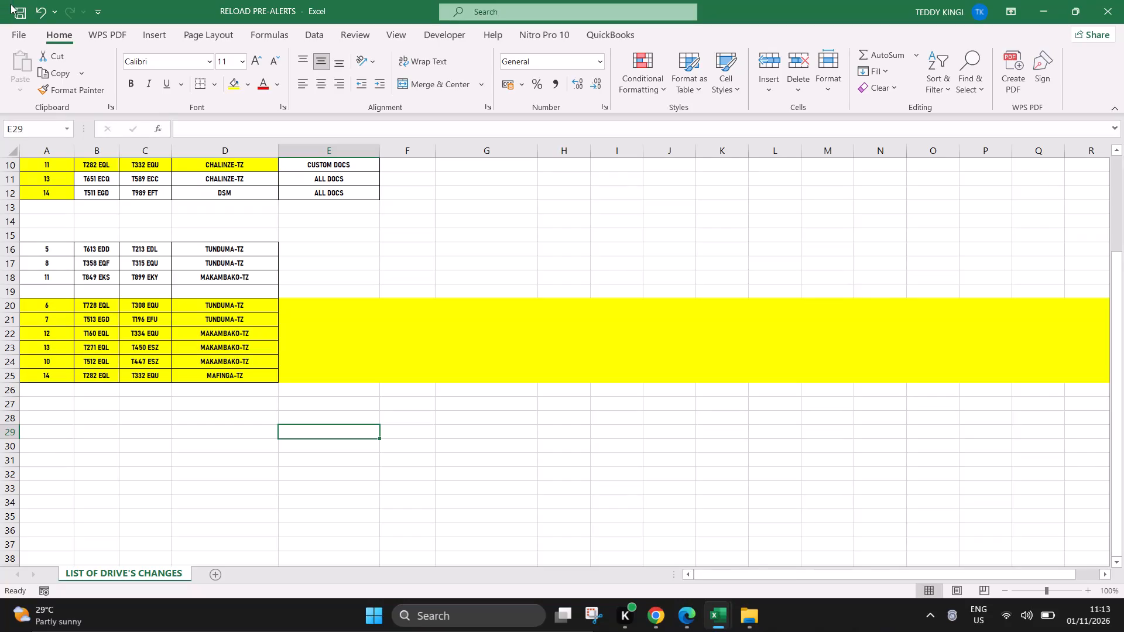
Save the RELOAD PRE-ALERTS workbook and close it.
click(15, 11)
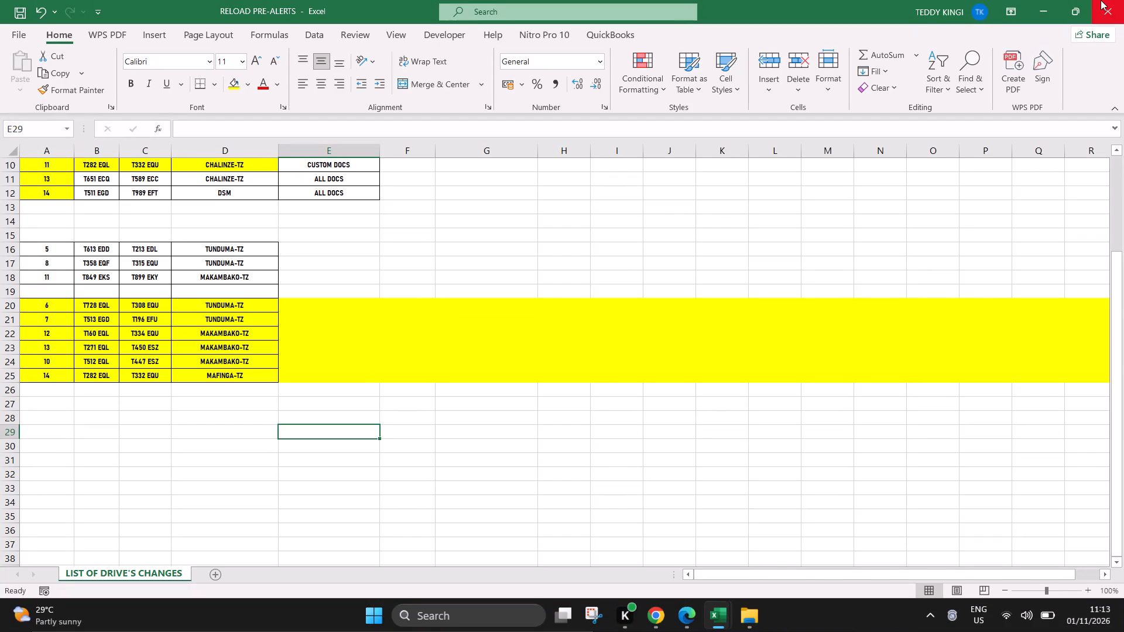
click(1102, 7)
Save the IMPORT_REPORT OCTOBER 2026 workbook.
click(18, 9)
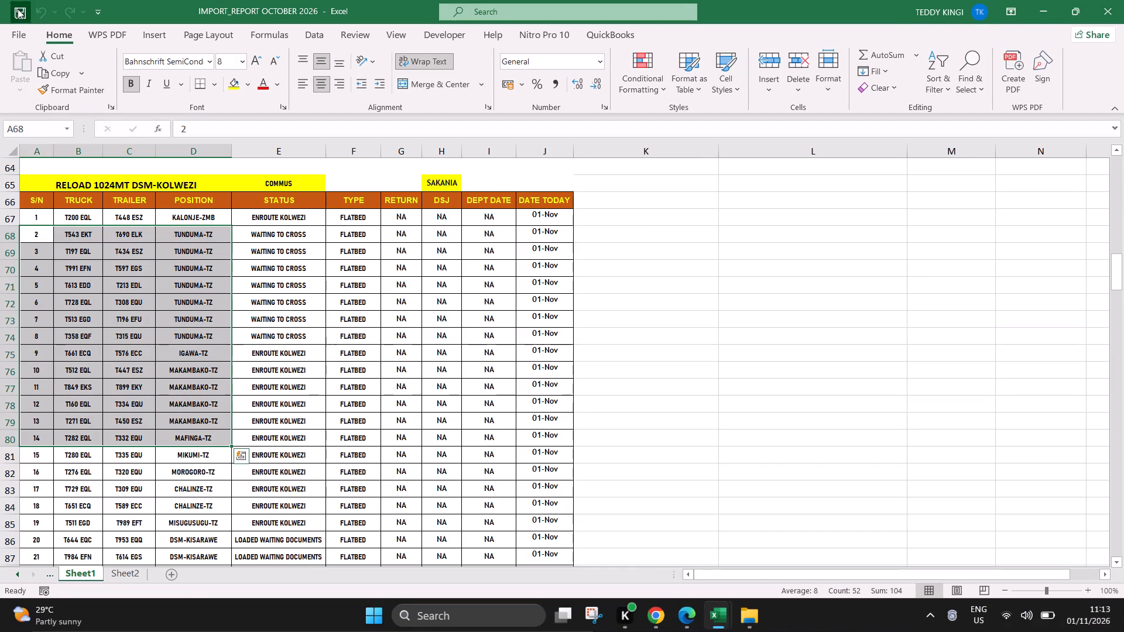
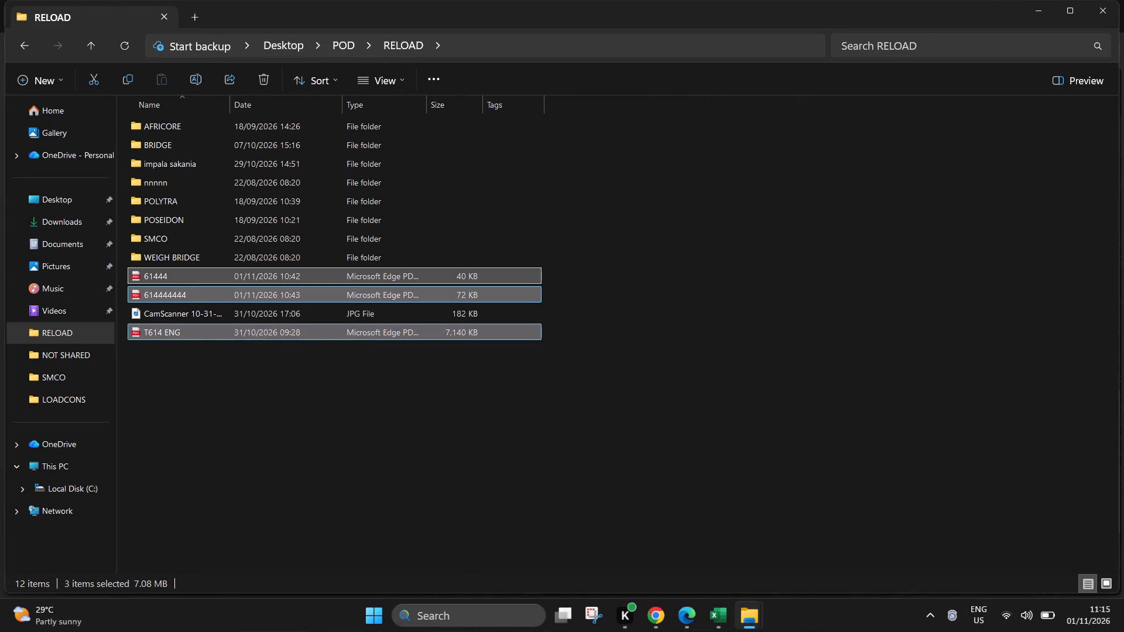
Search the computer for files and folders matching t614.
click(466, 619)
key(t)
key(6)
text(14)
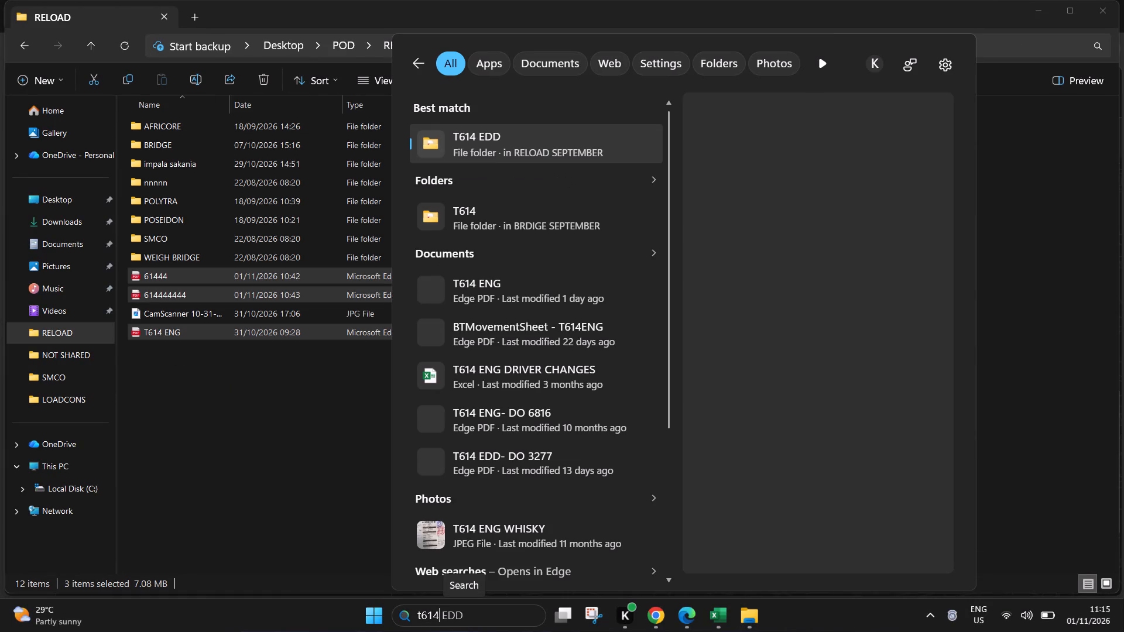
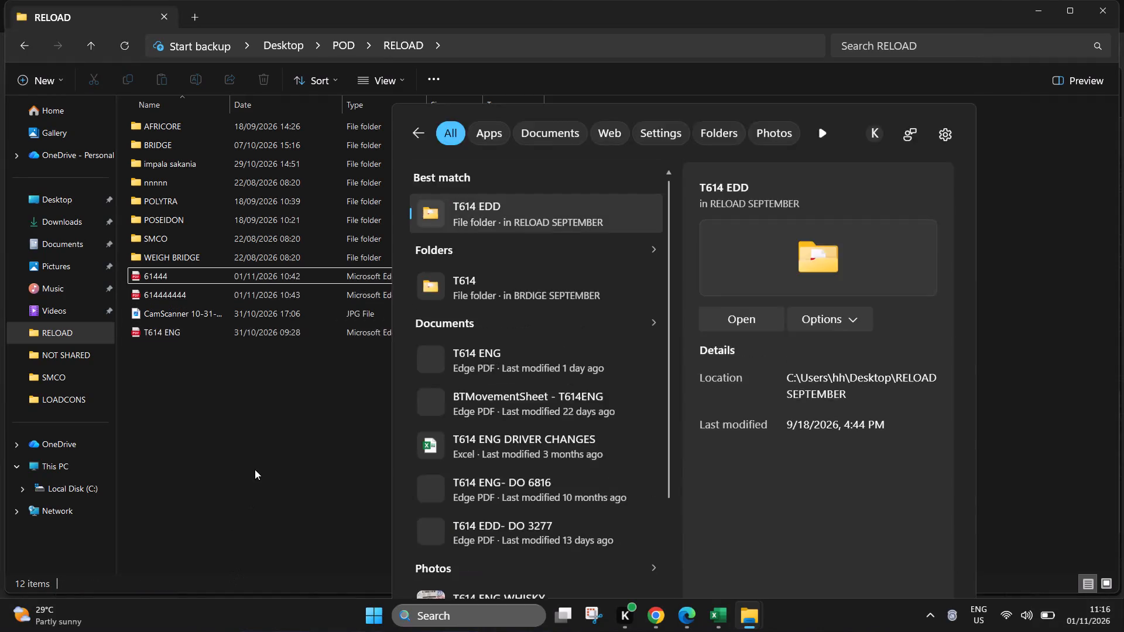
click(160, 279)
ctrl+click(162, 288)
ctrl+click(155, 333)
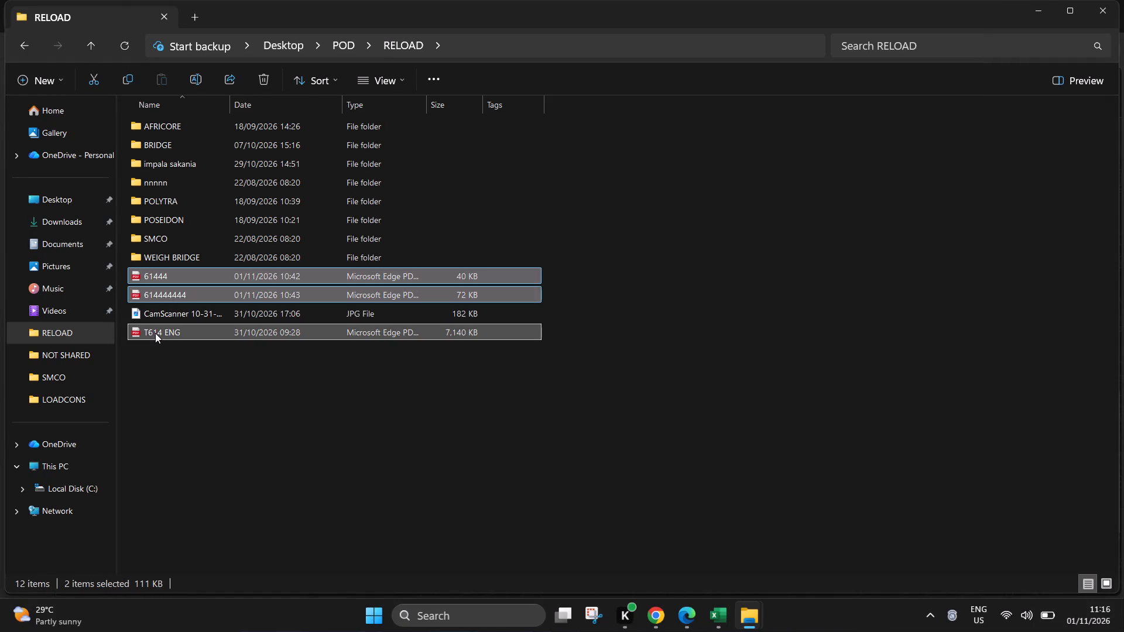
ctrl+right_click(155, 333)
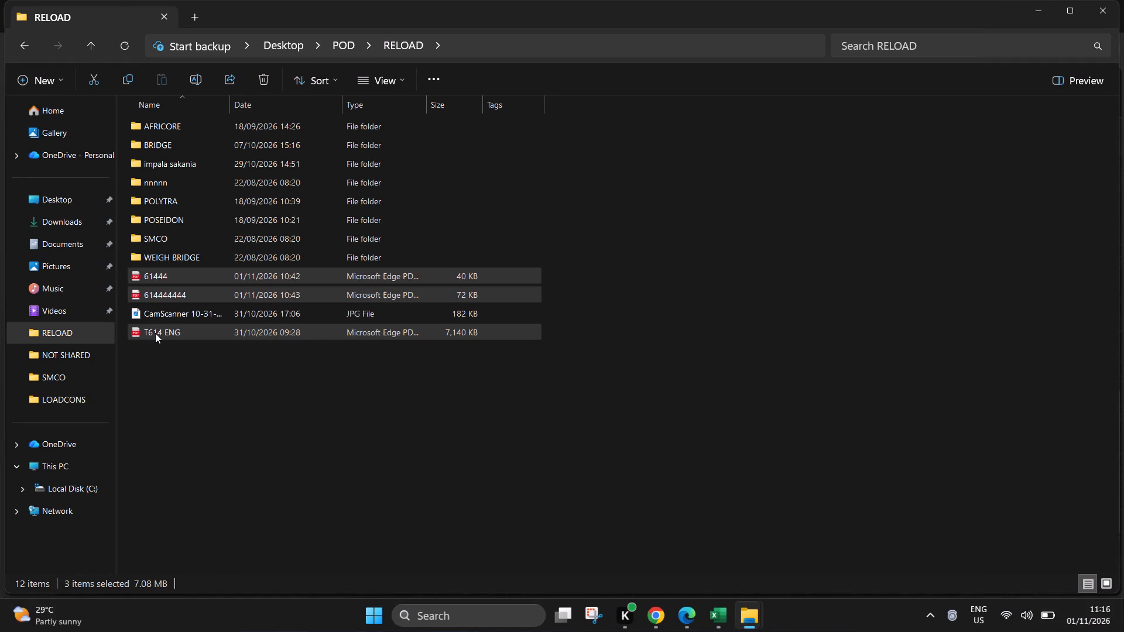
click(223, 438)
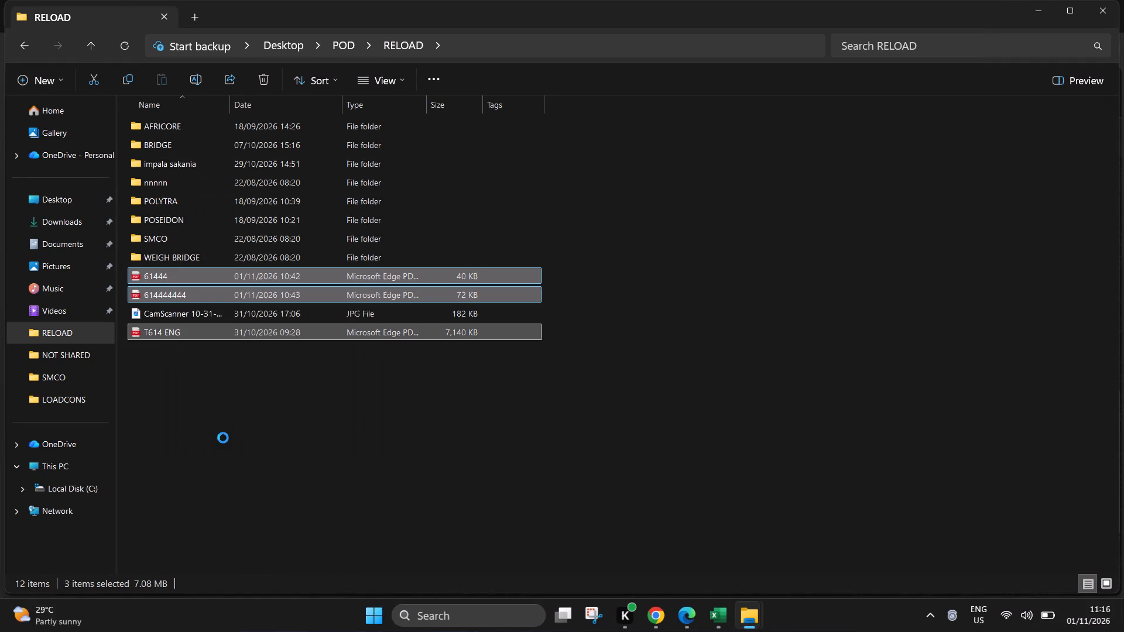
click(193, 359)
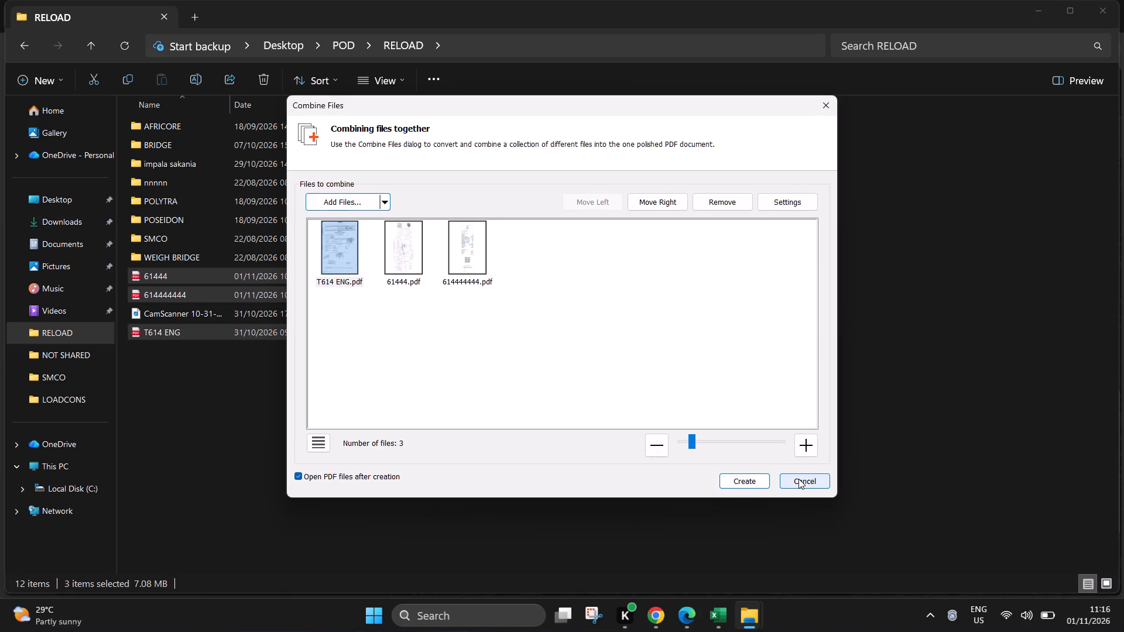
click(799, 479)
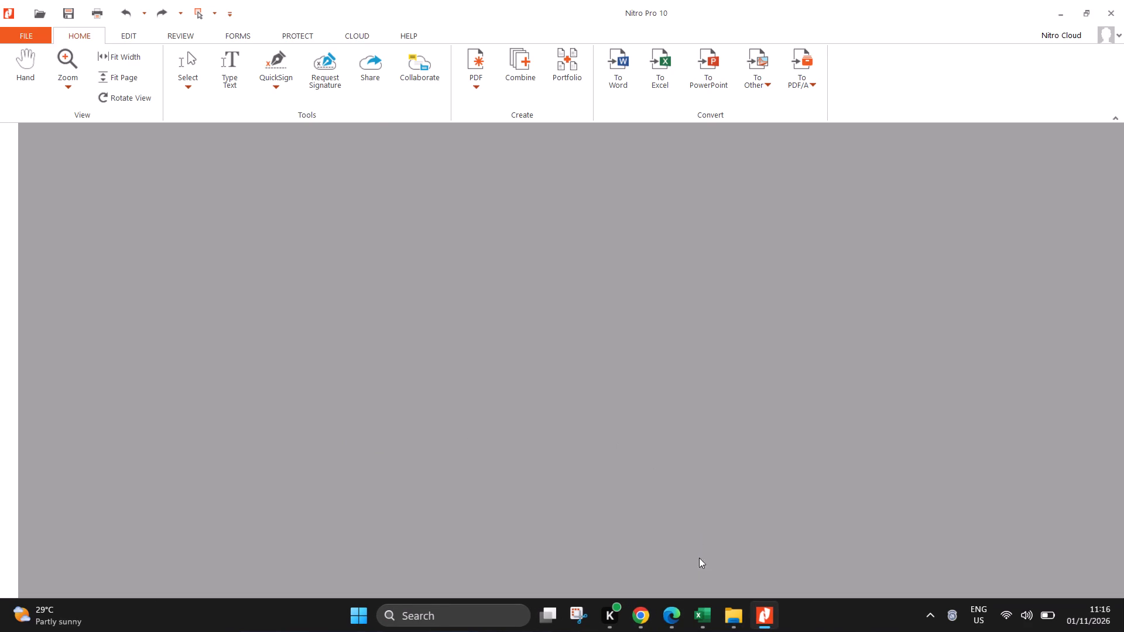
Delete the CamScanner 10-31 JPG file from the RELOAD folder.
click(736, 629)
click(636, 539)
click(162, 308)
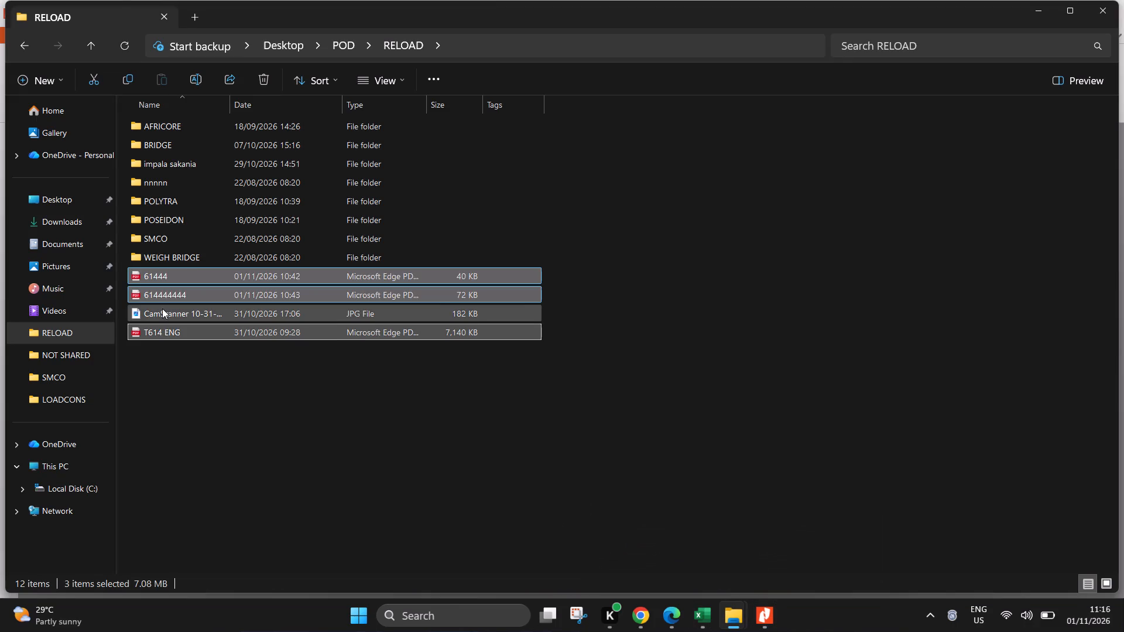
click(257, 82)
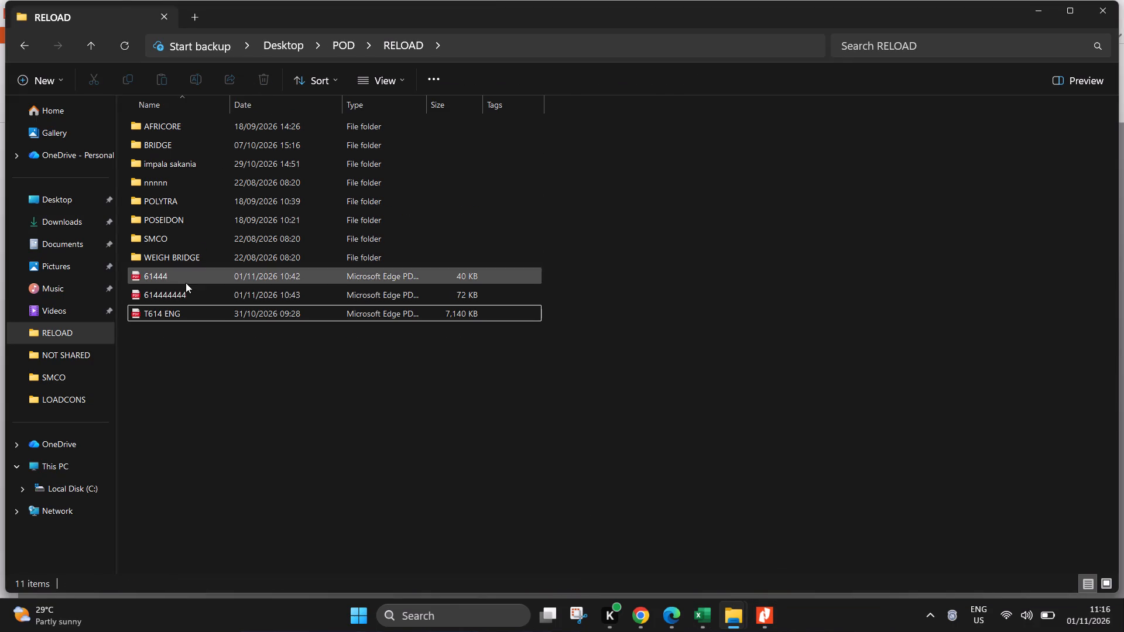
Search the computer for t614 and open the folder containing the BTMovementSheet - T614ENG file.
click(177, 294)
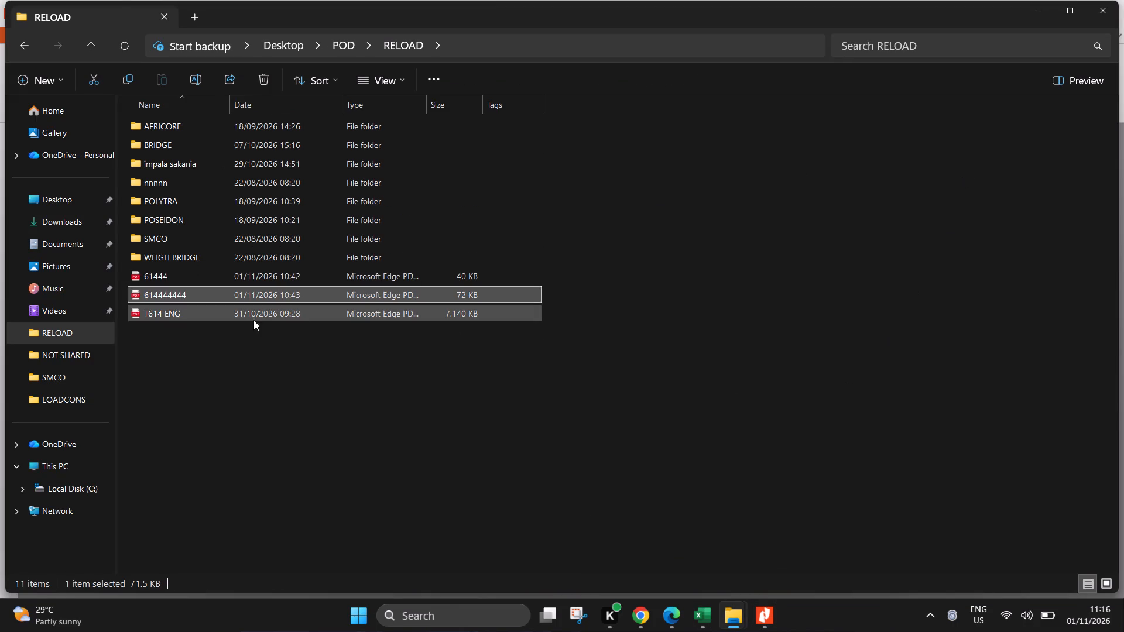
click(434, 613)
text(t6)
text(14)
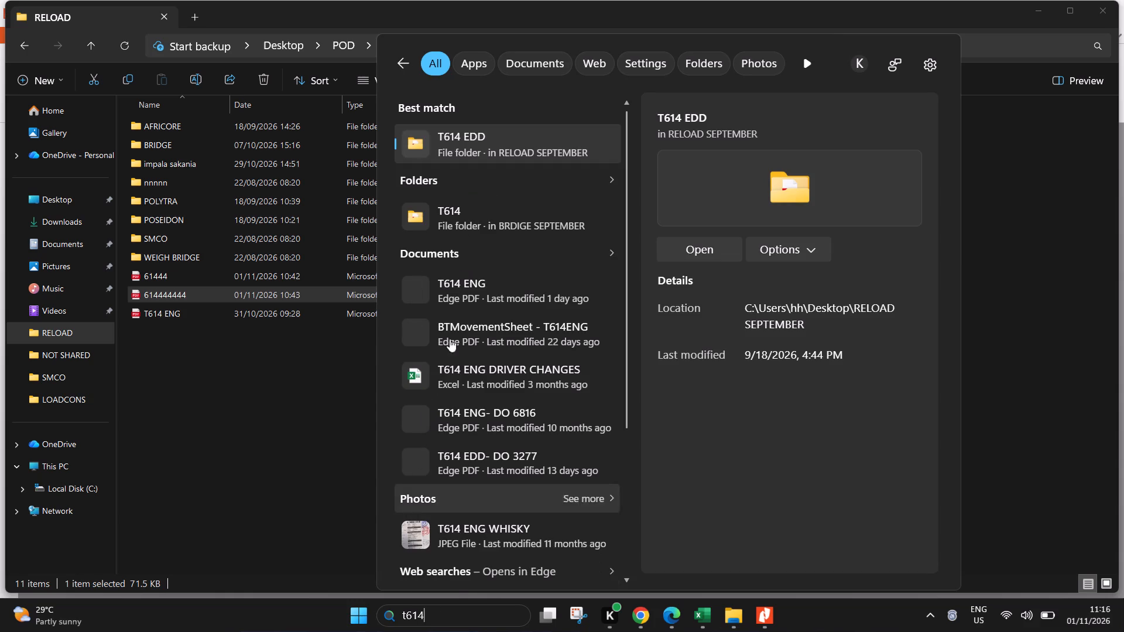
right_click(506, 326)
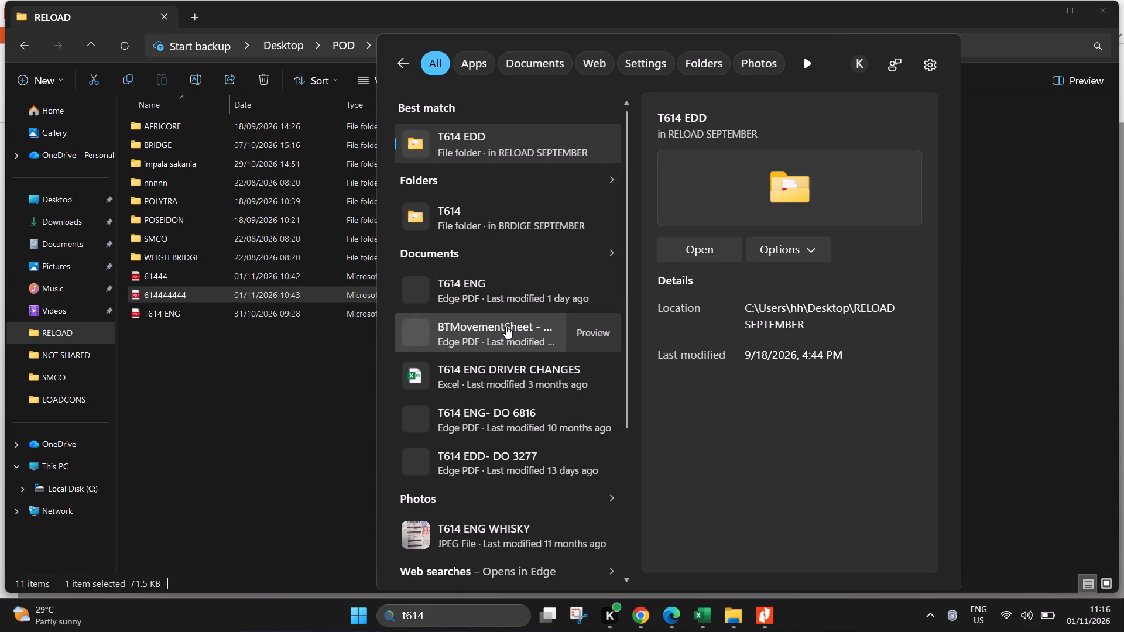
click(551, 305)
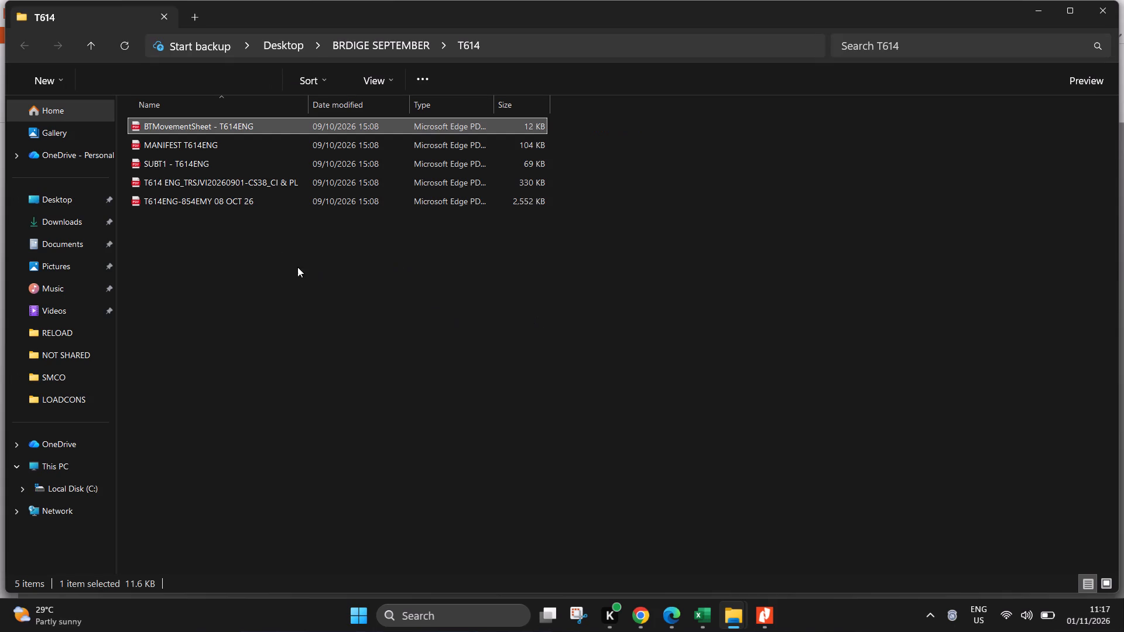
Copy MANIFEST T614ENG, T614 ENG_TRSJVI20260901-CS38_CI & PL and T614ENG-854EMY 08 OCT 26 from the T614 folder into the RELOAD folder.
click(201, 200)
ctrl+click(207, 184)
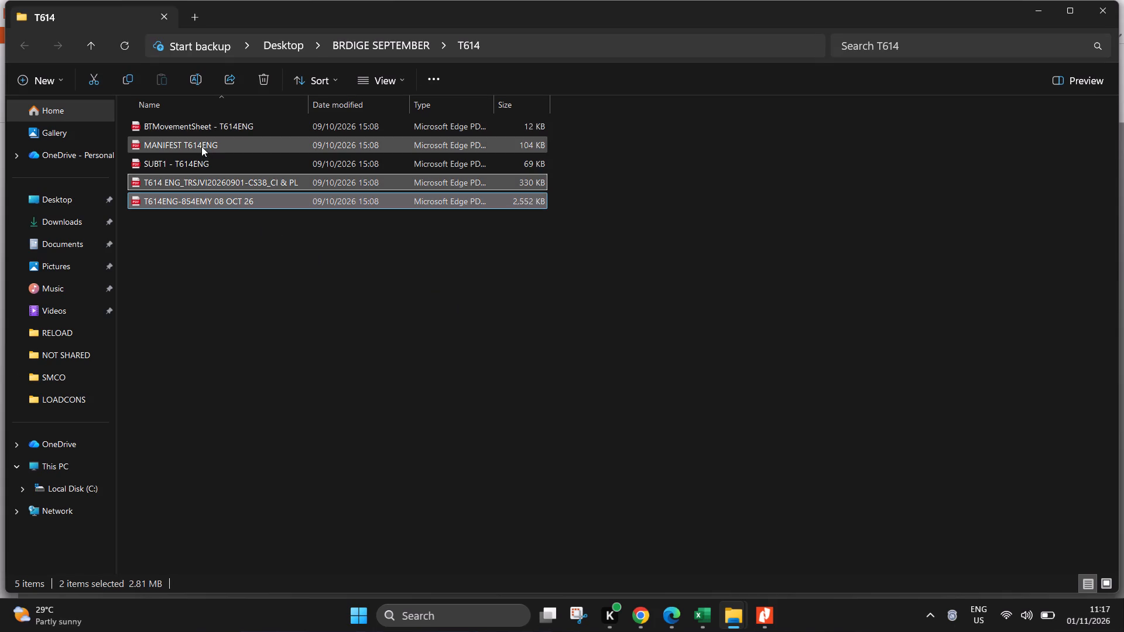
ctrl+click(201, 146)
click(127, 76)
click(735, 631)
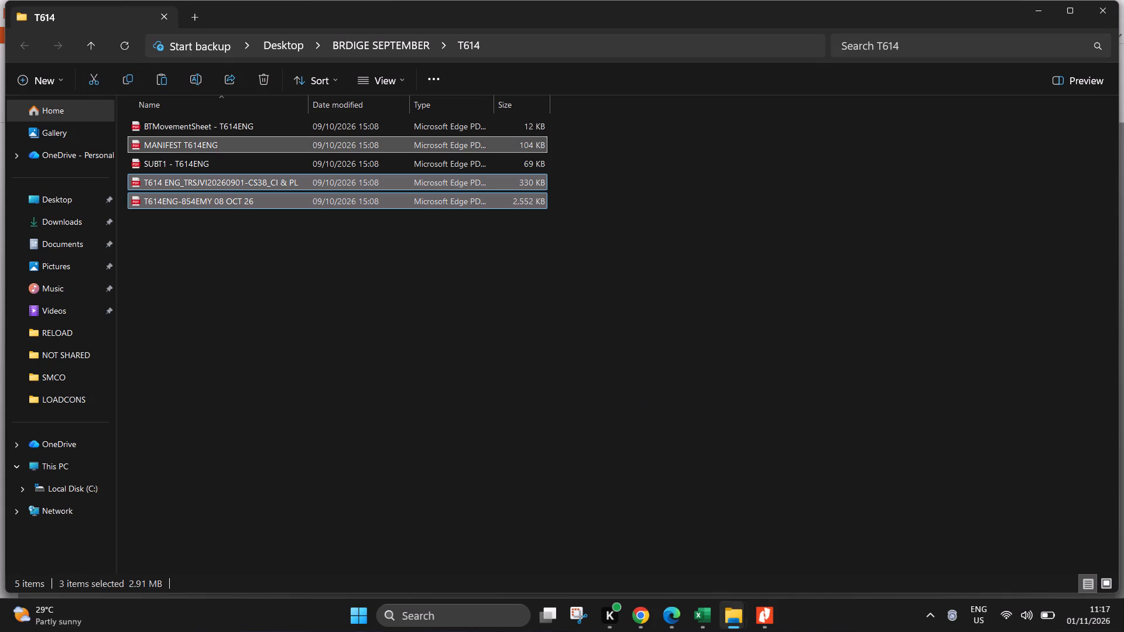
click(592, 534)
click(412, 452)
key(ctrl+v)
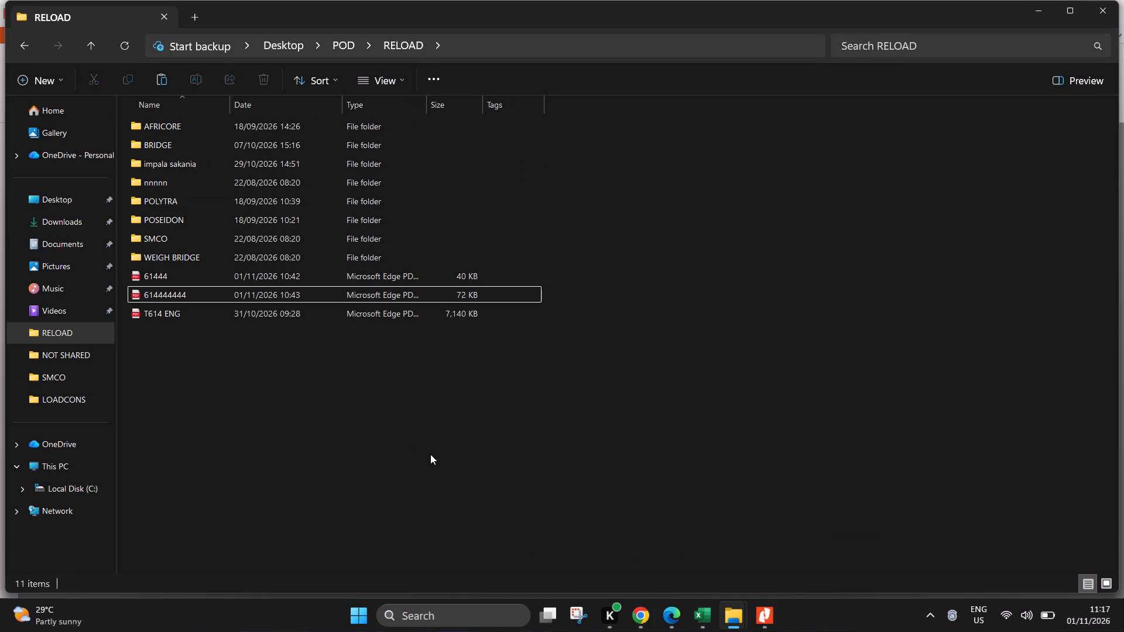
Combine 61444, 614444444, T614 ENG and the three copied T614 PDFs with Nitro, saving the result as use in the RELOAD folder.
ctrl+click(150, 331)
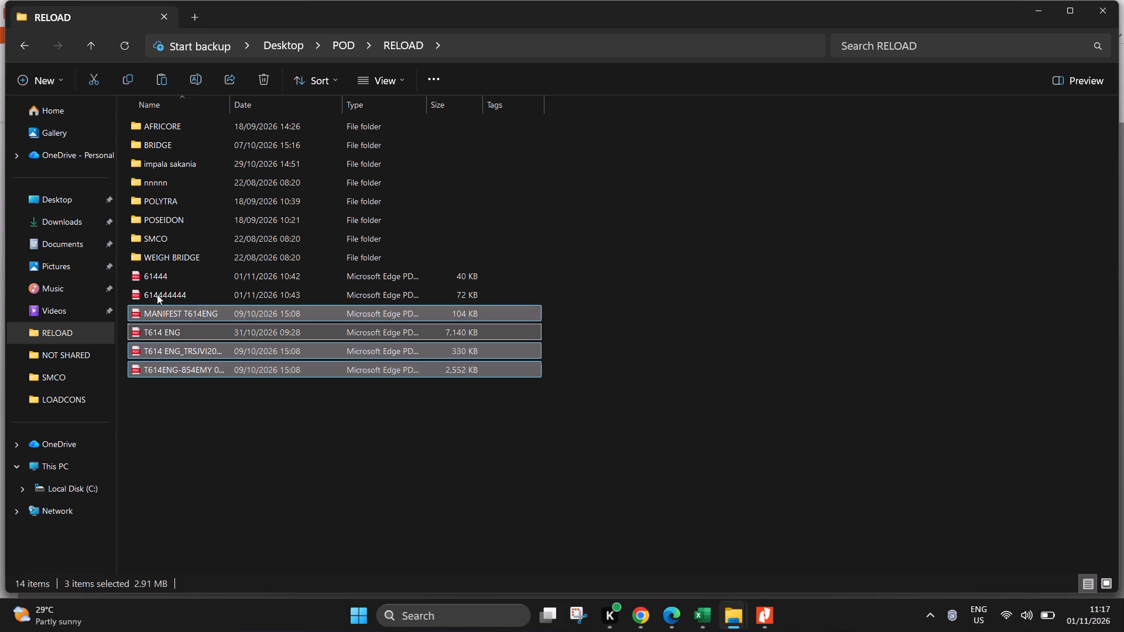
ctrl+click(157, 294)
ctrl+click(159, 278)
ctrl+right_click(159, 278)
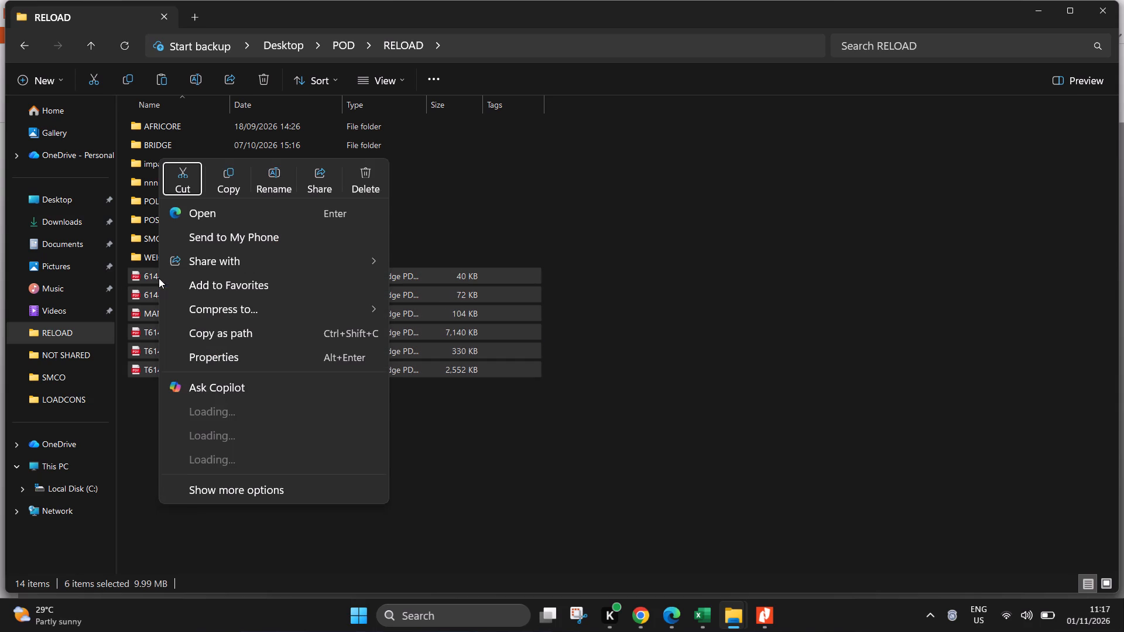
click(238, 437)
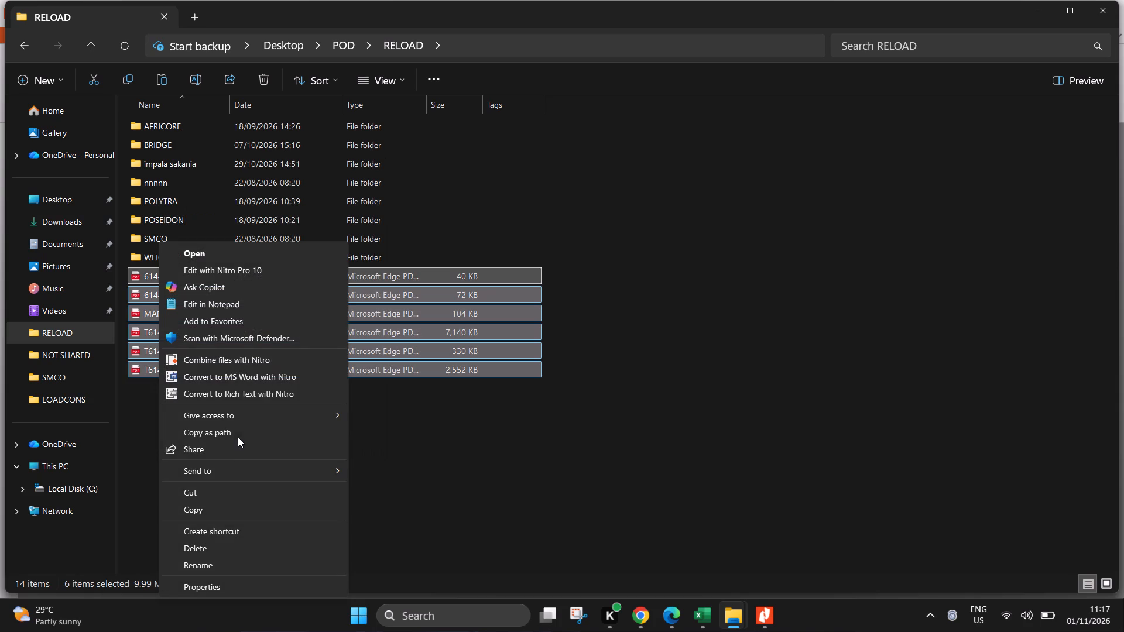
click(220, 359)
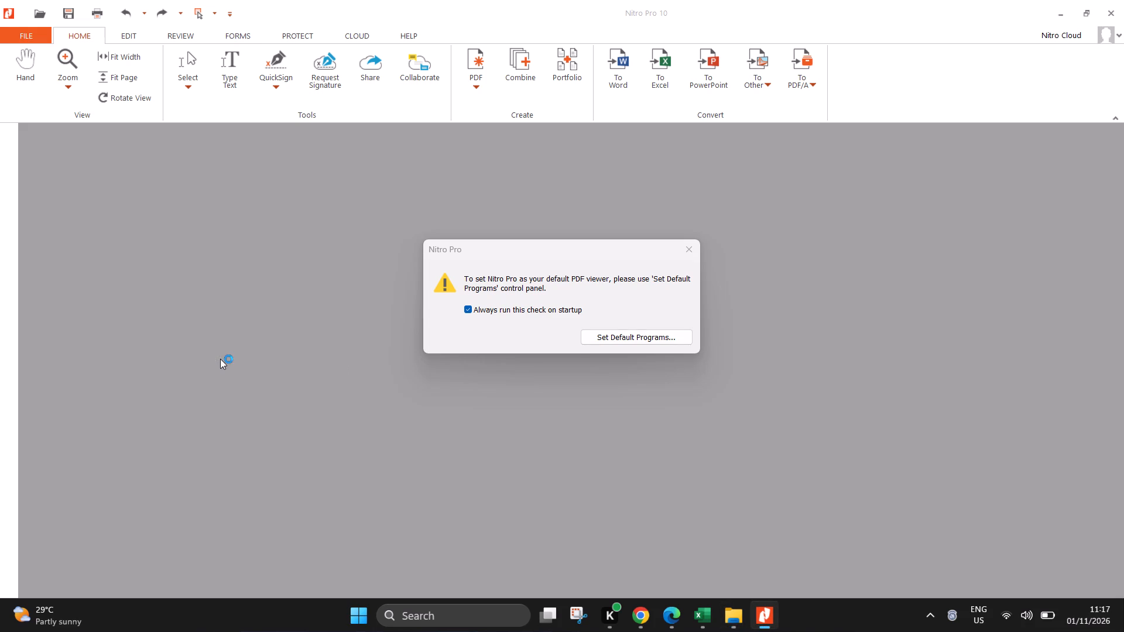
click(687, 253)
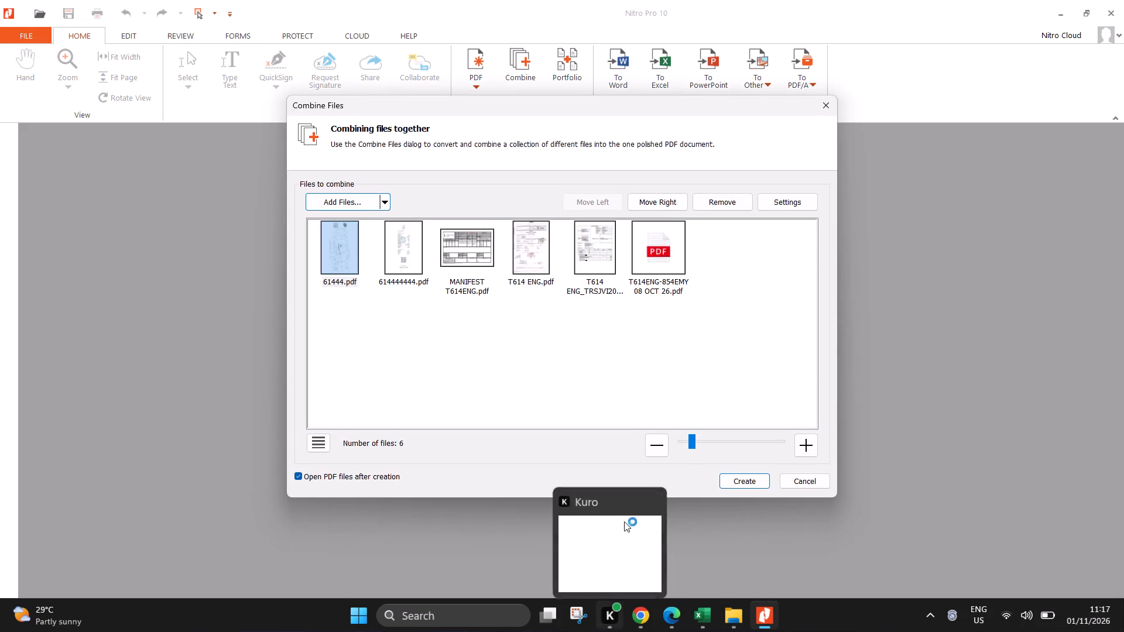
click(745, 482)
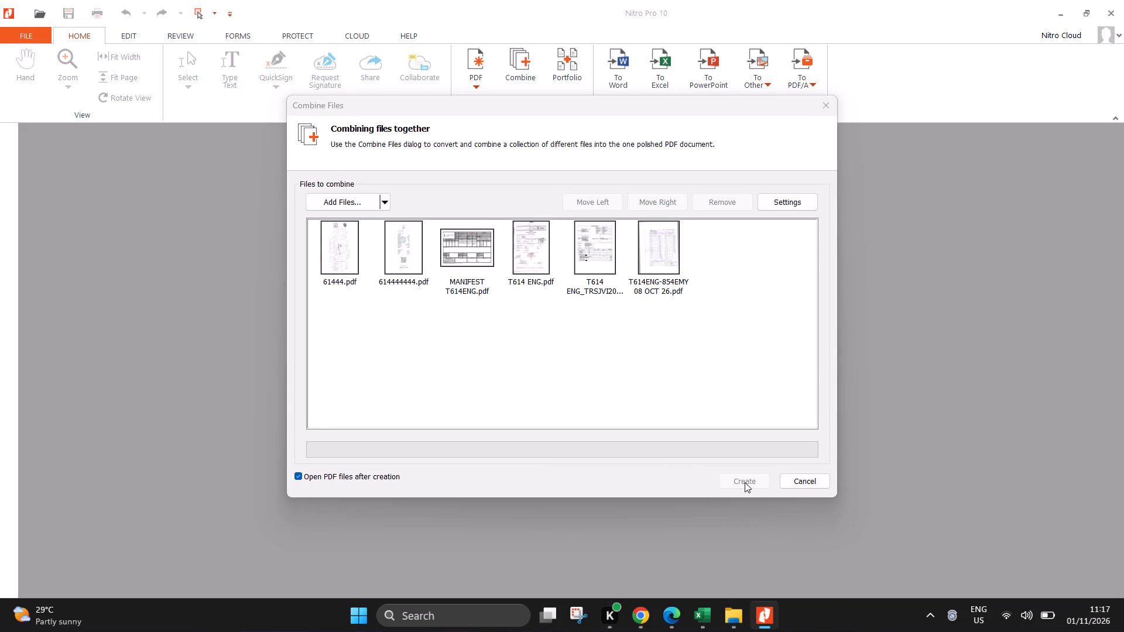
scroll(475, 269, down, 6)
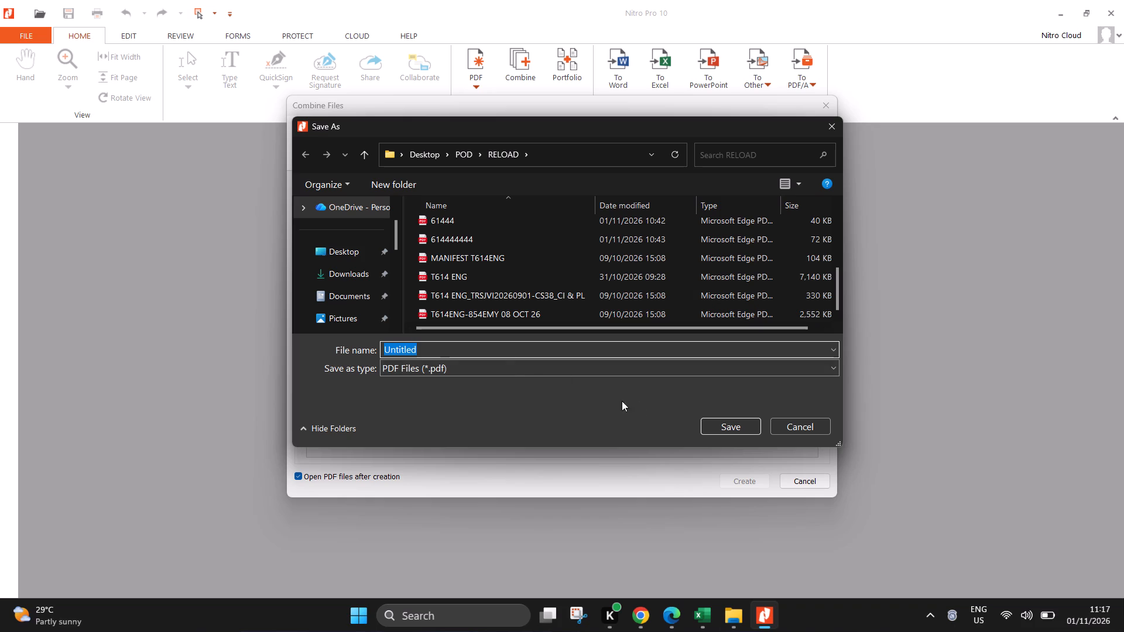
text(use)
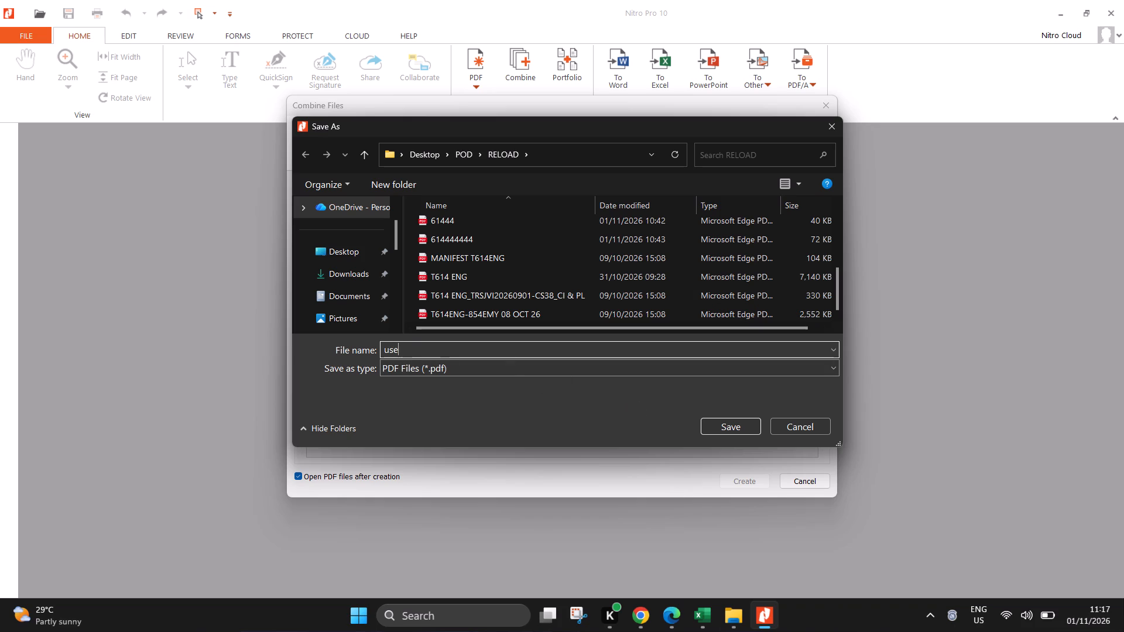
click(730, 427)
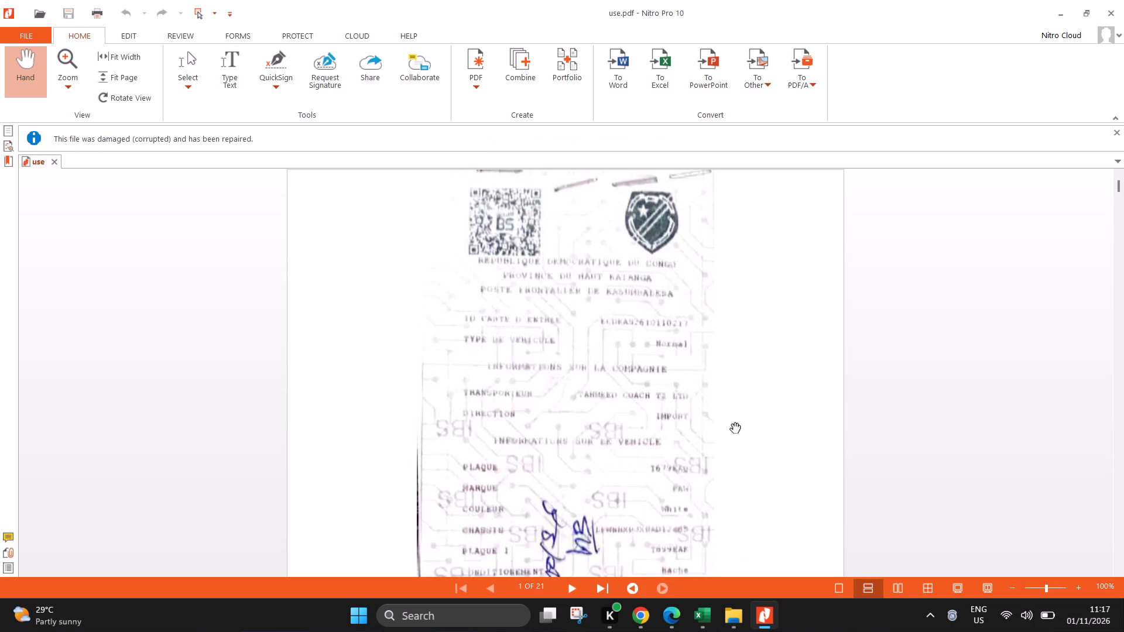
Delete the first page of use.pdf, the Kasumbalesa vehicle entry card.
scroll(646, 394, down, 4)
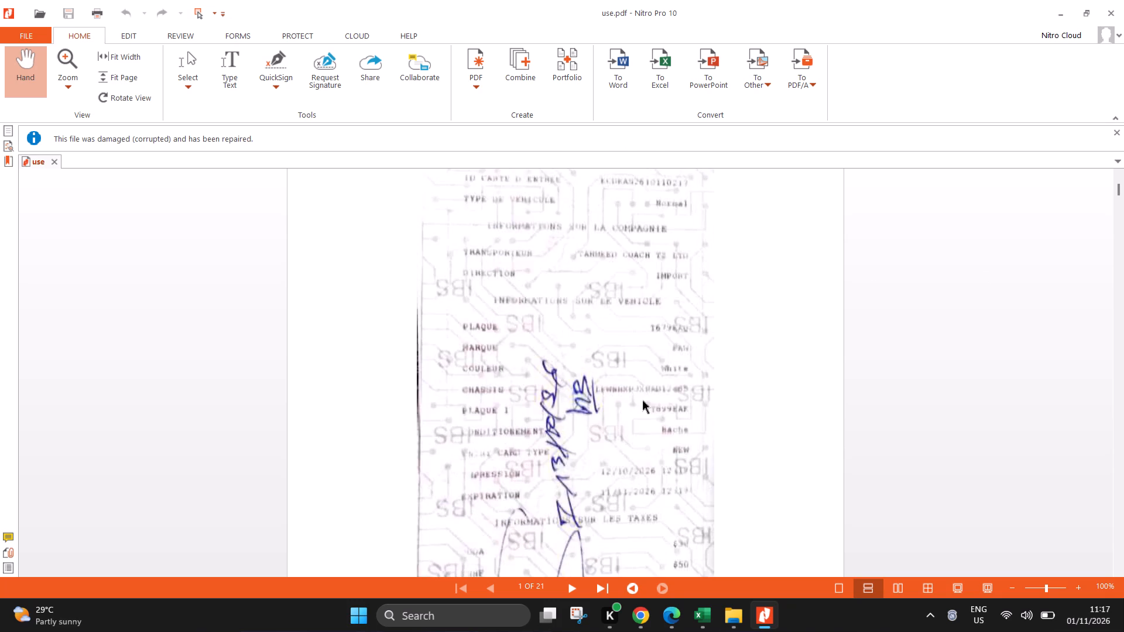
click(122, 29)
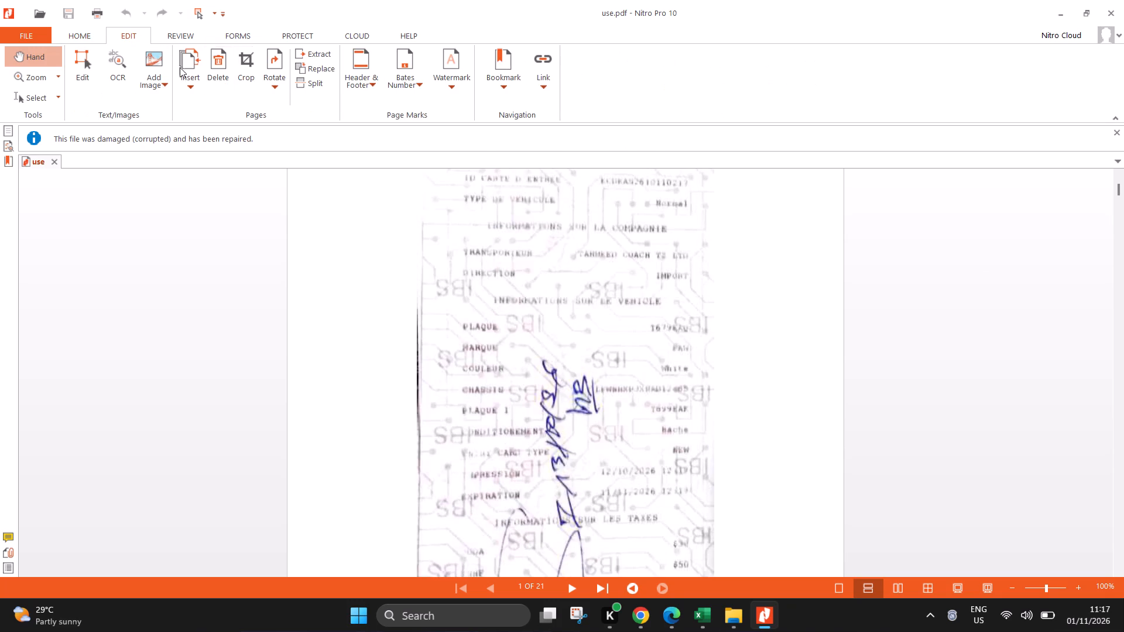
click(212, 78)
click(594, 366)
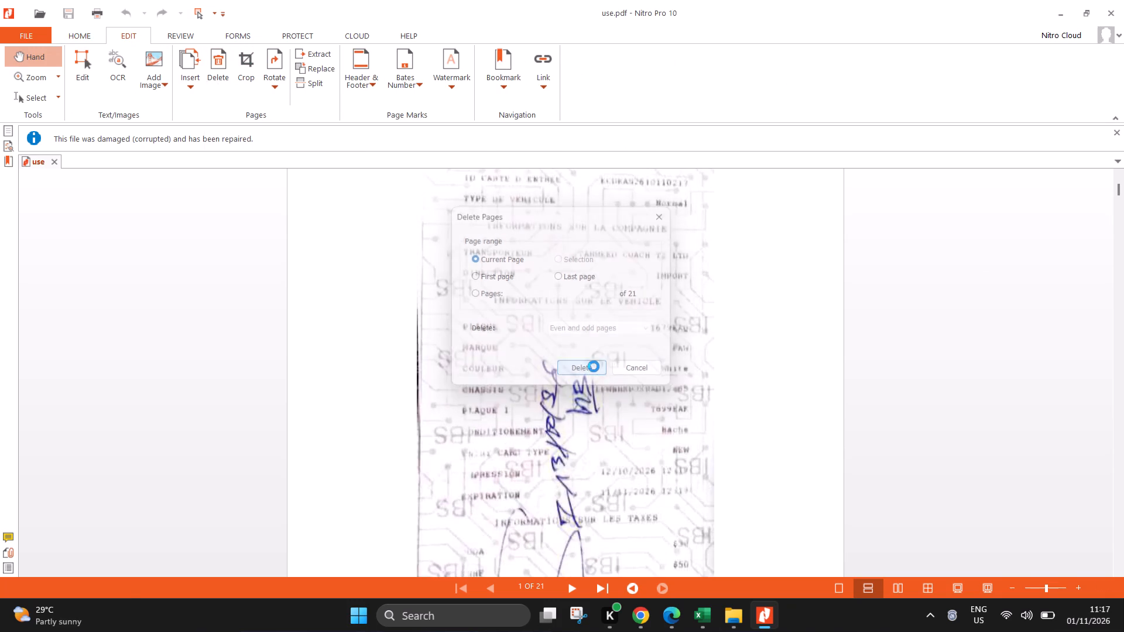
Review the combined document's pages and rotate the sideways C. Steinweg Bridge road manifest on page 15 upright.
scroll(590, 374, down, 14)
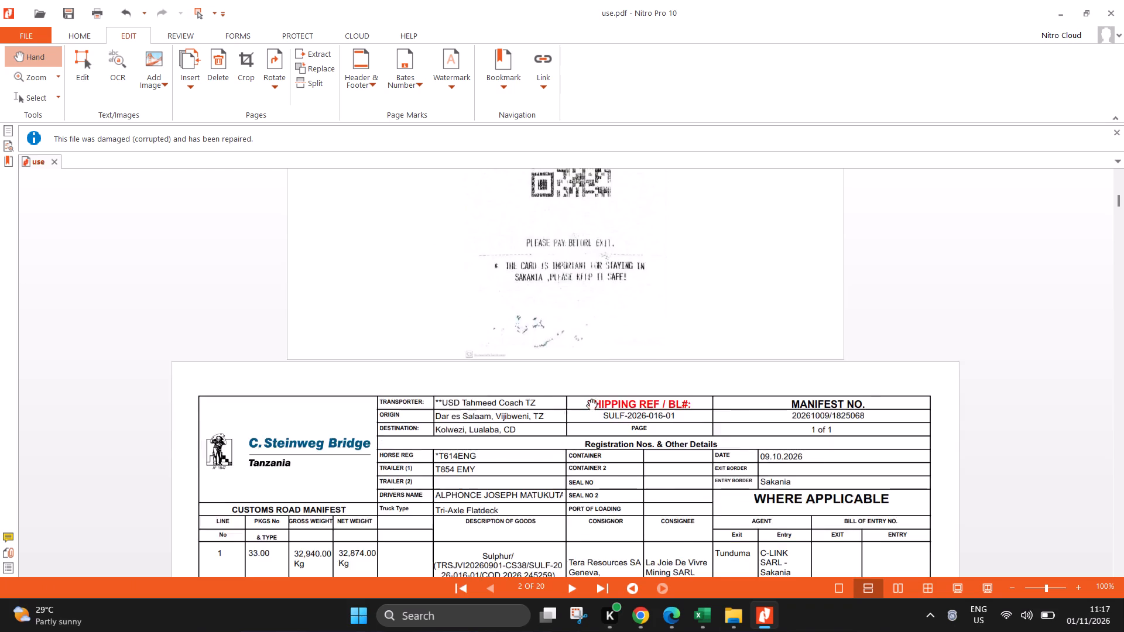
scroll(587, 399, down, 20)
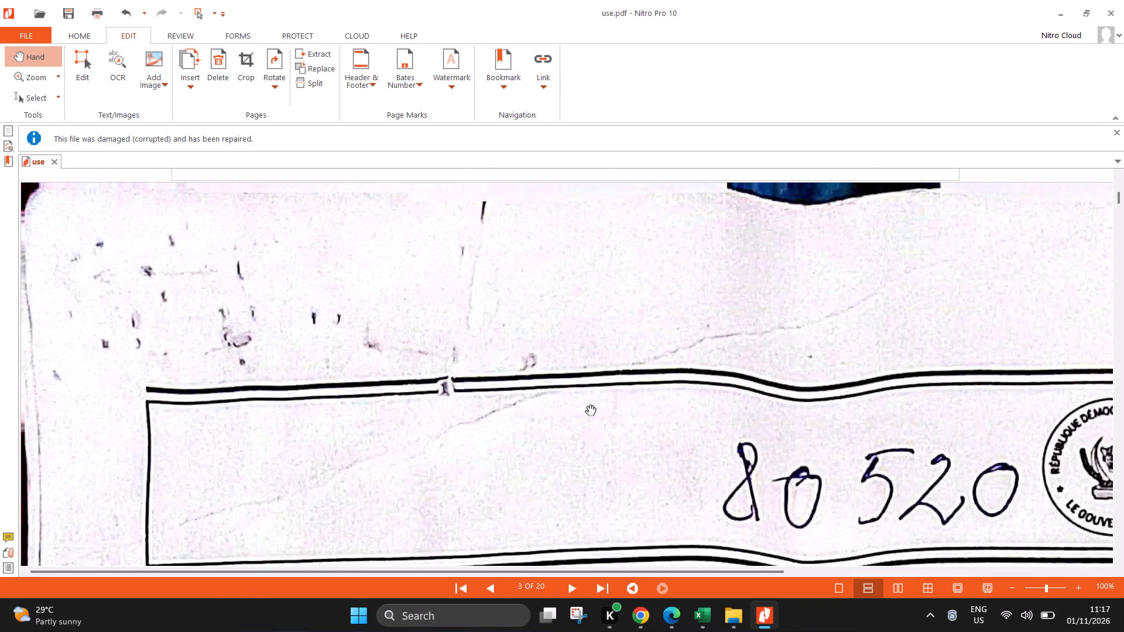
click(1034, 588)
scroll(807, 434, down, 7)
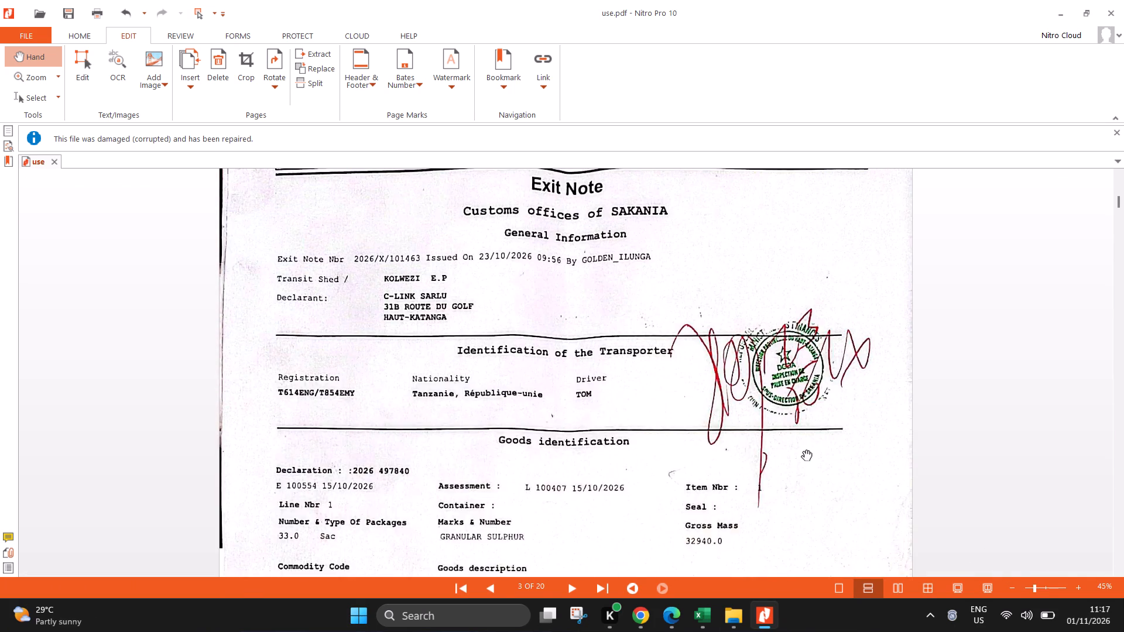
scroll(802, 450, down, 20)
scroll(802, 450, down, 20)
scroll(802, 450, down, 2)
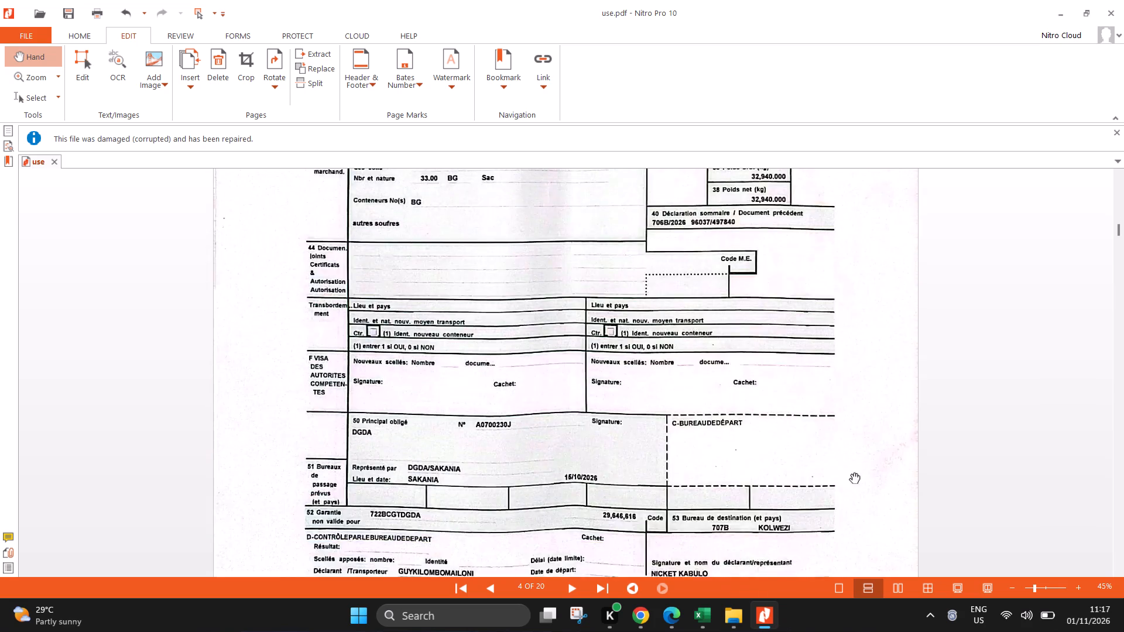
scroll(850, 473, down, 20)
scroll(850, 473, down, 20)
scroll(850, 473, down, 2)
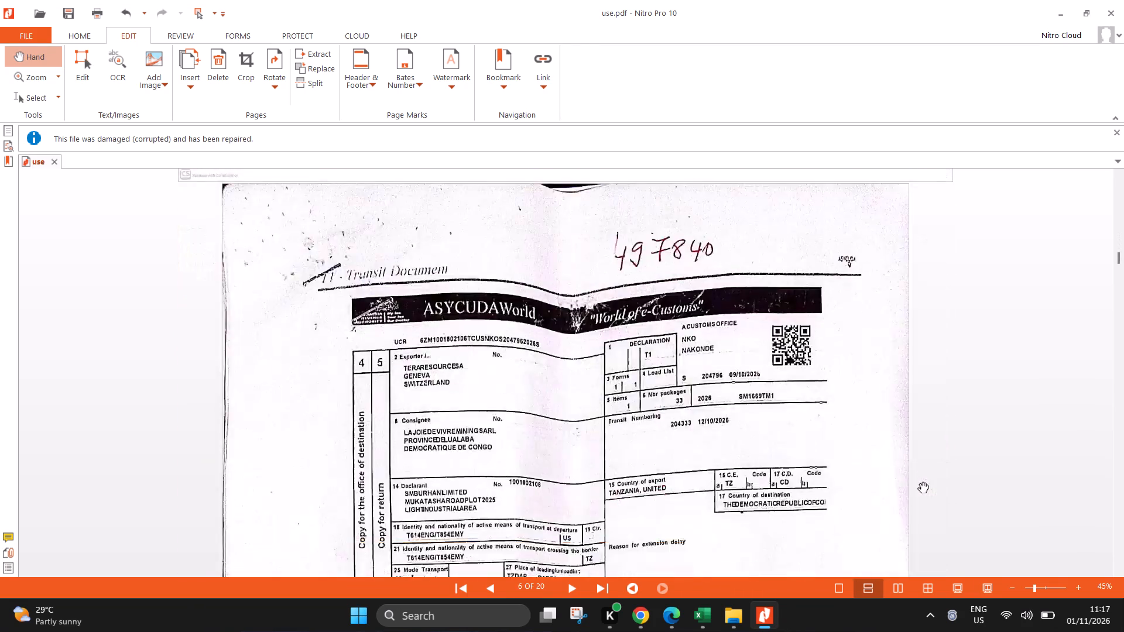
scroll(919, 482, down, 7)
drag(1122, 264, 1122, 377)
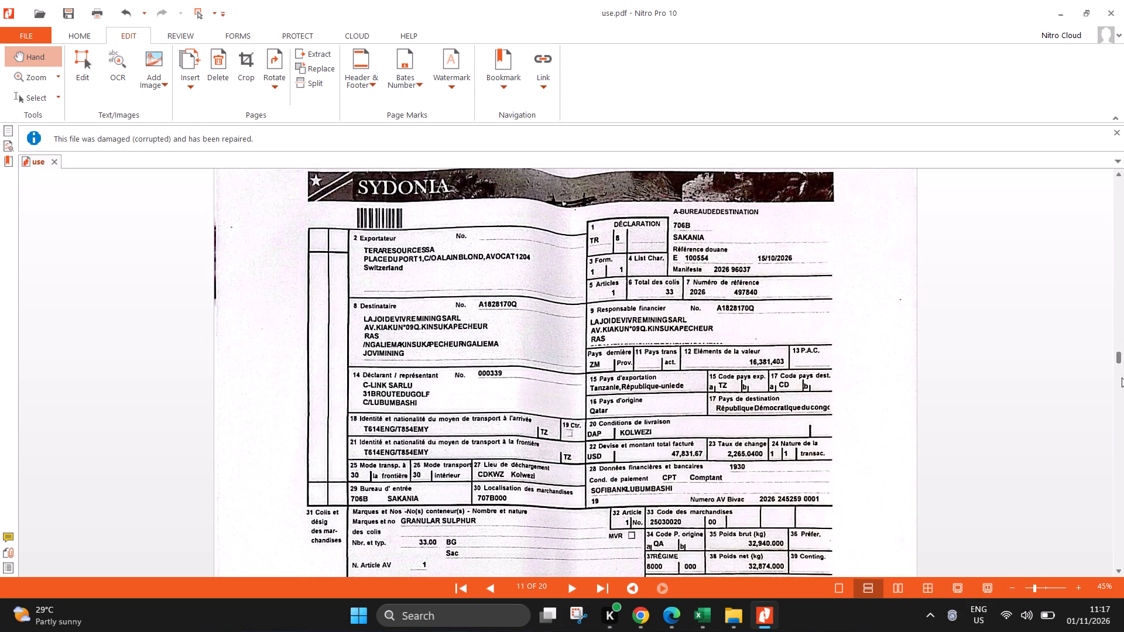
drag(1122, 377, 1120, 417)
scroll(681, 368, down, 20)
scroll(681, 368, down, 6)
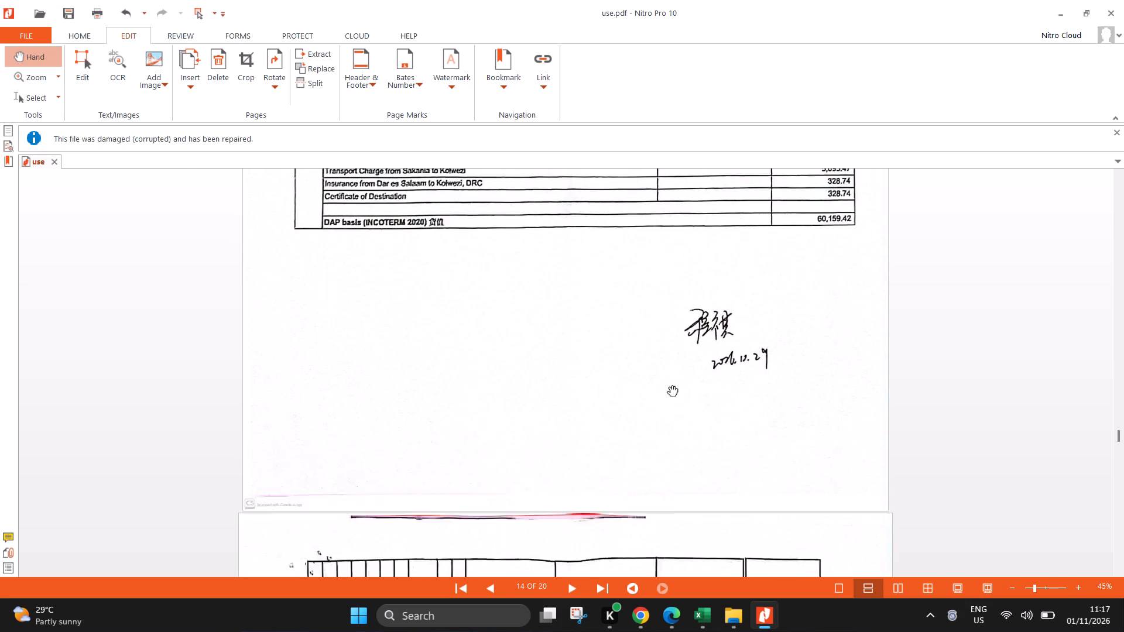
scroll(668, 386, down, 9)
click(279, 61)
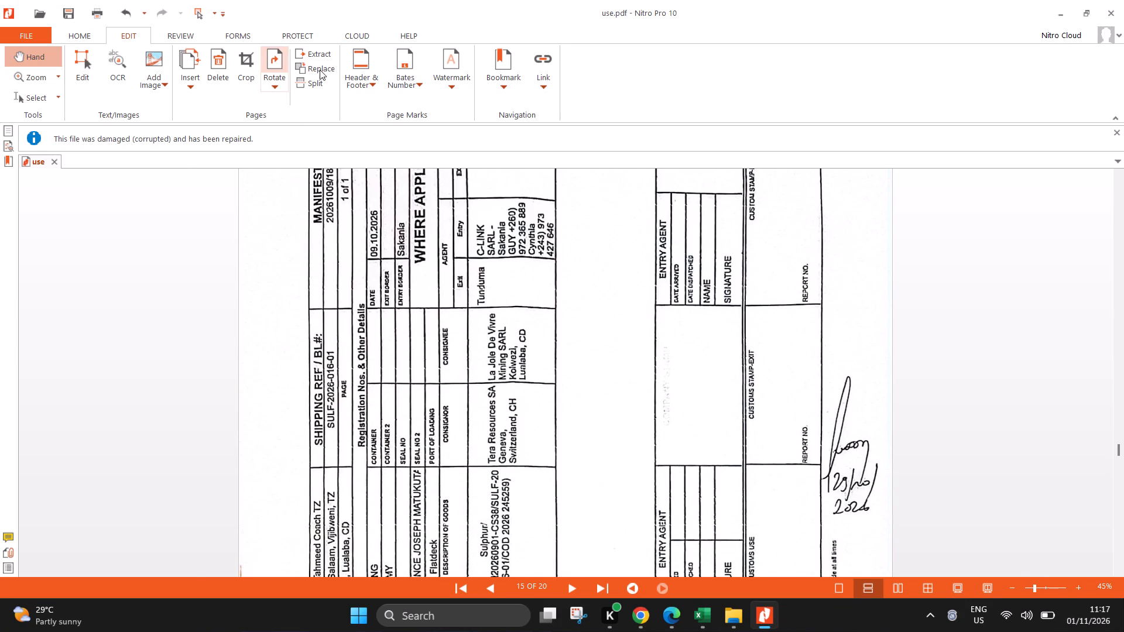
scroll(635, 314, up, 3)
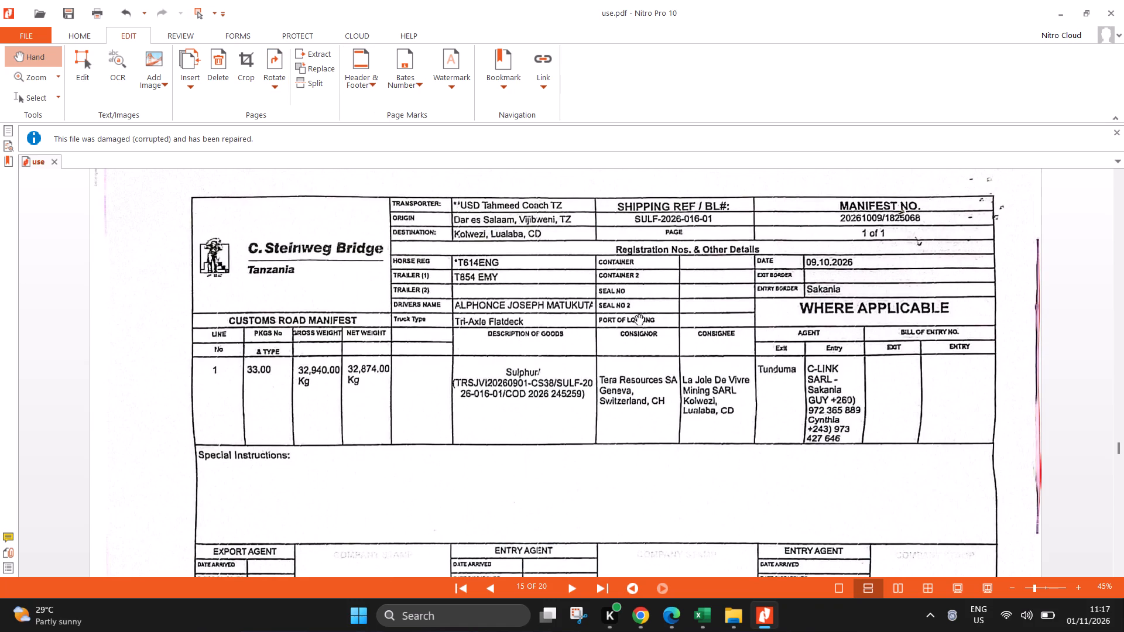
Check the remaining pages of the combined T614 document, and optimize use.pdf with the Reduced size option.
scroll(635, 314, down, 20)
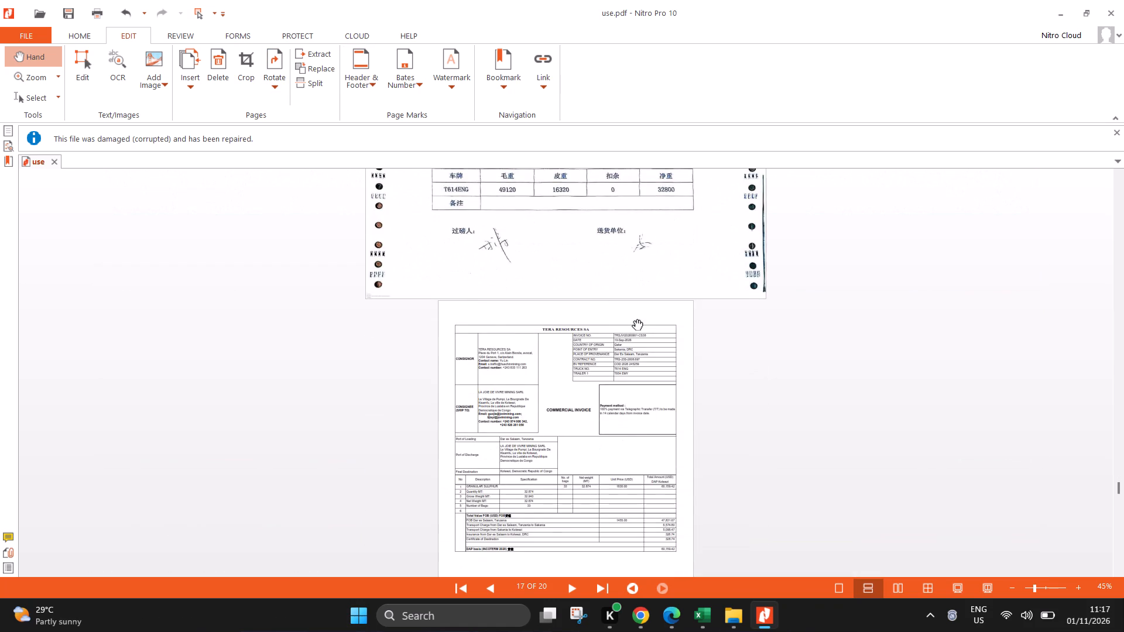
scroll(633, 320, down, 12)
scroll(632, 322, down, 20)
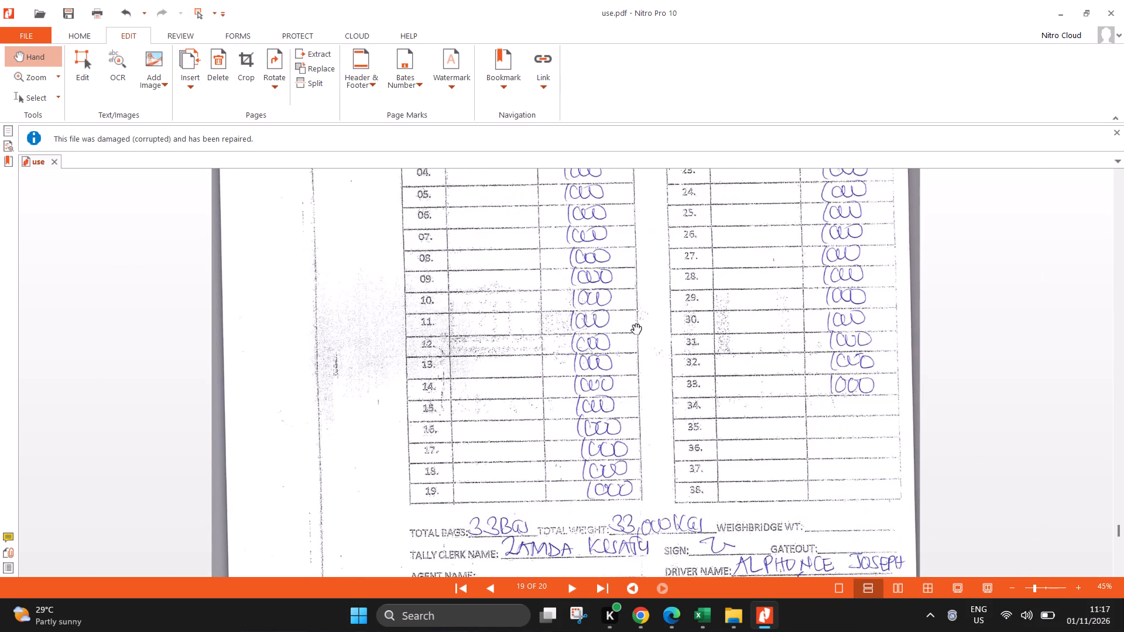
drag(1120, 528, 1119, 162)
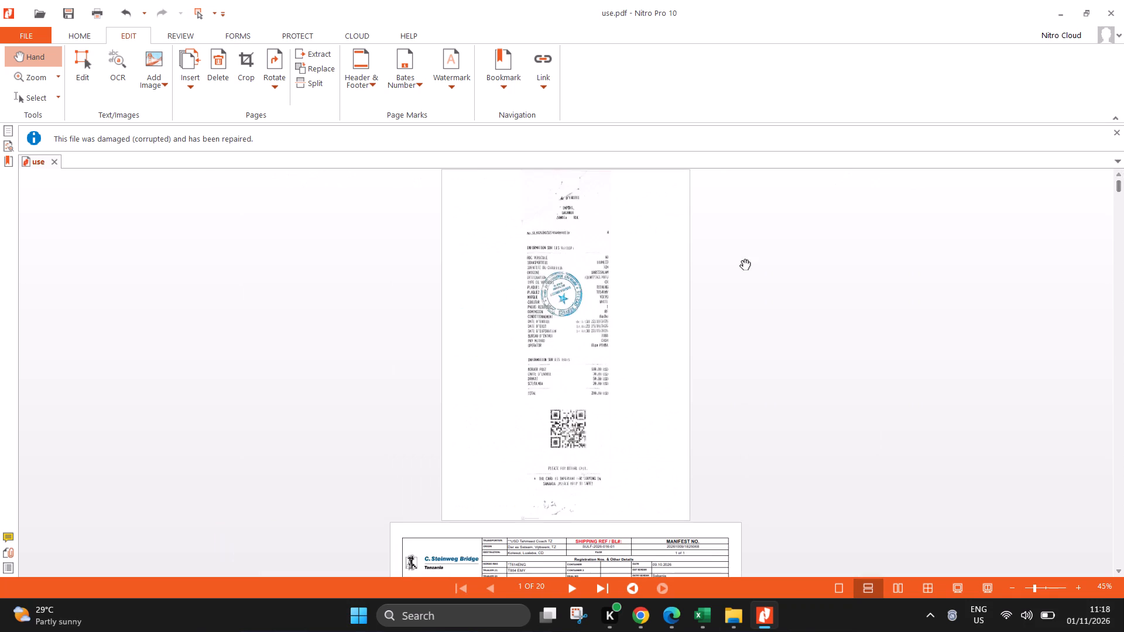
scroll(702, 280, down, 20)
scroll(702, 280, down, 8)
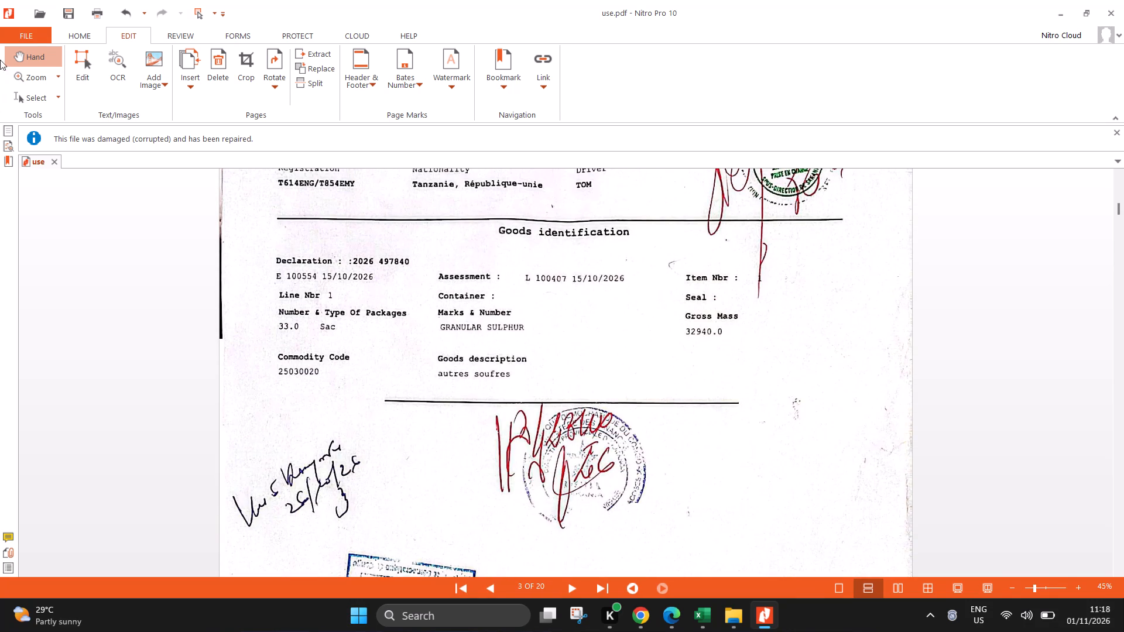
click(35, 34)
click(68, 308)
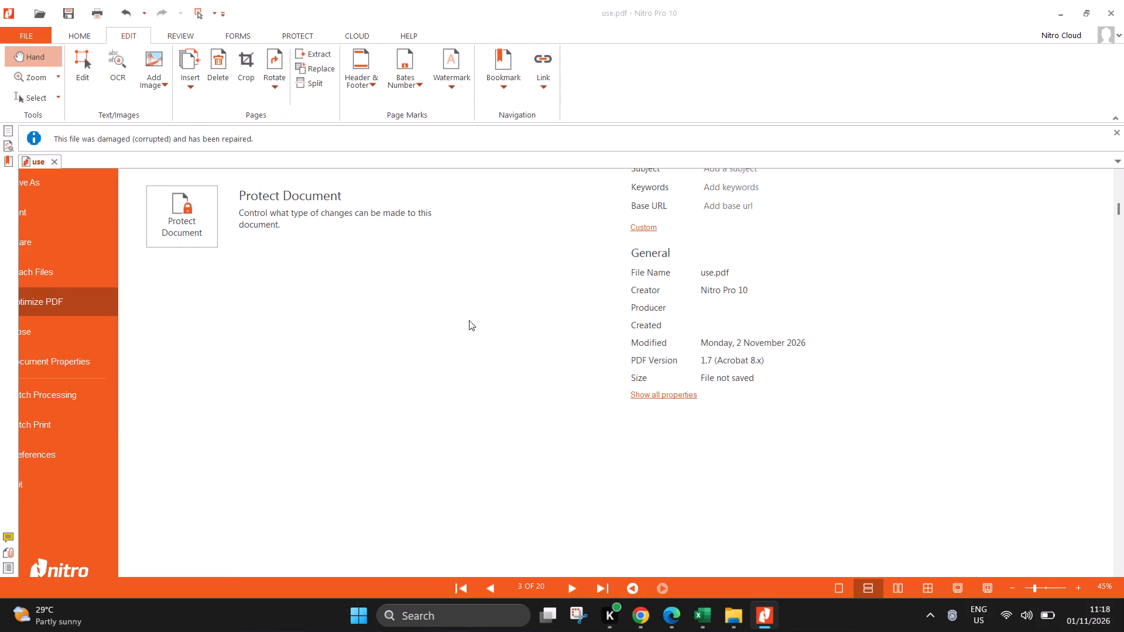
click(580, 324)
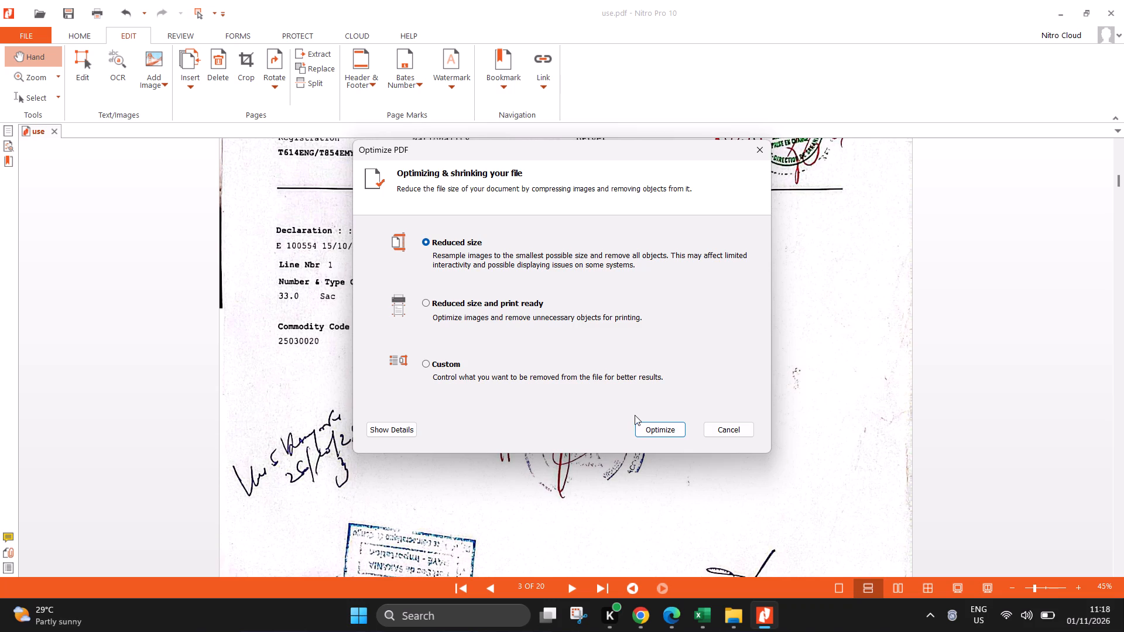
click(650, 431)
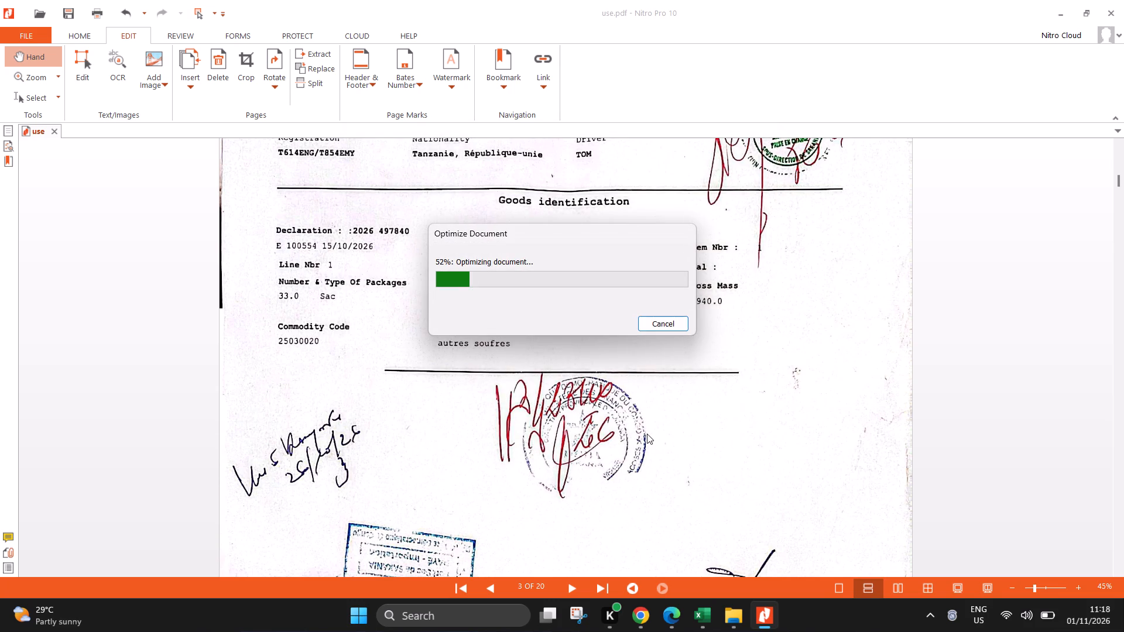
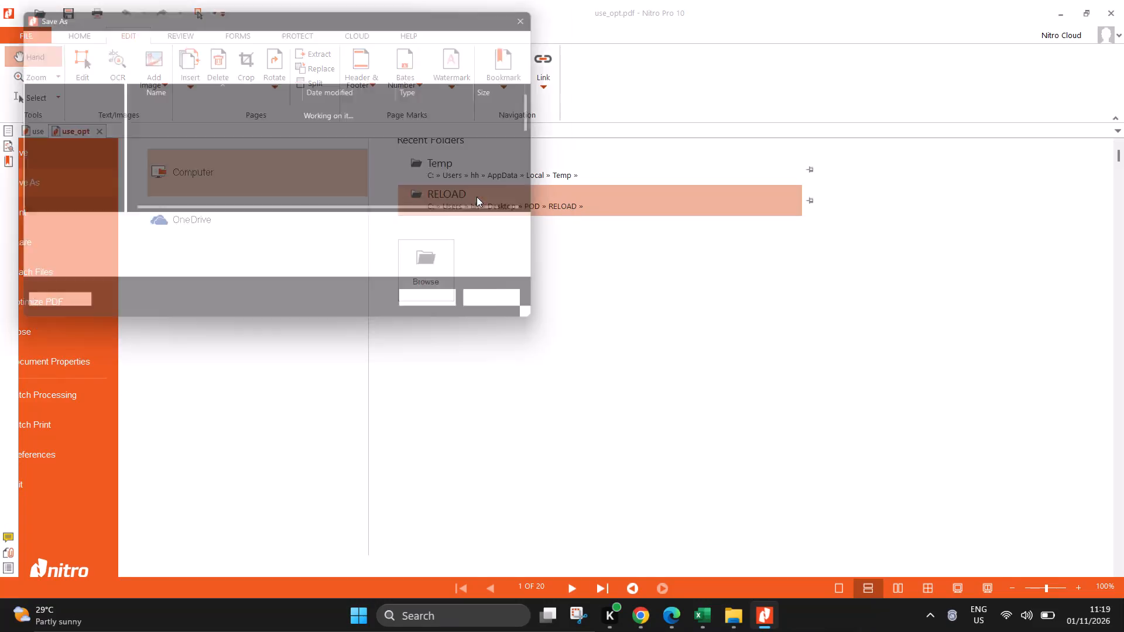
Save the optimized PDF as use_opt in the RELOAD folder and close both open documents.
scroll(299, 162, down, 8)
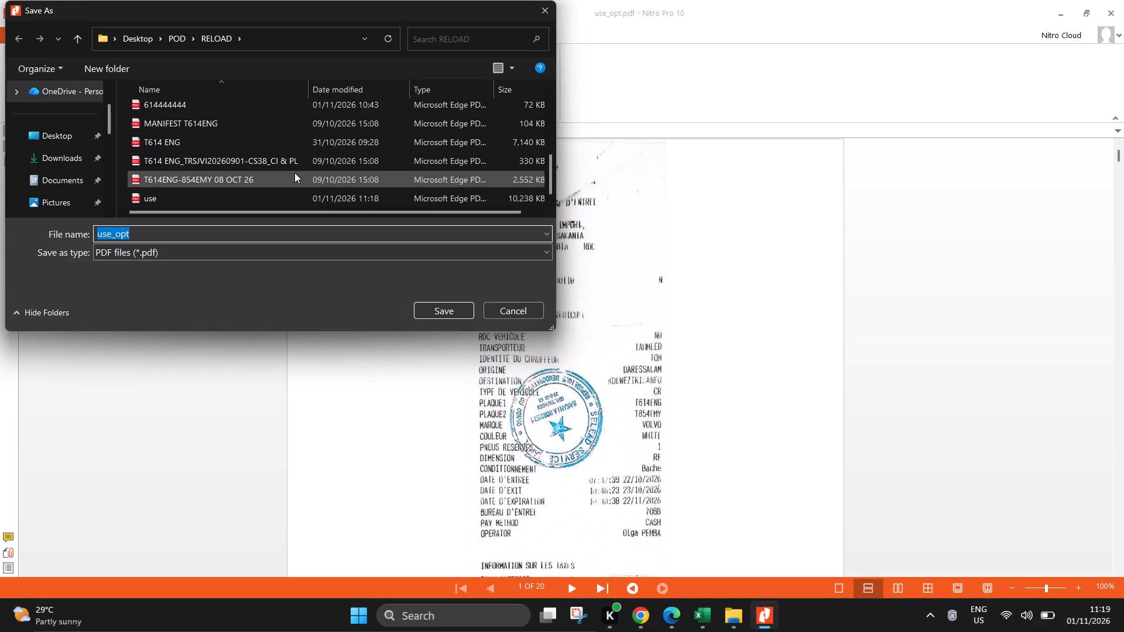
scroll(295, 183, down, 10)
click(436, 312)
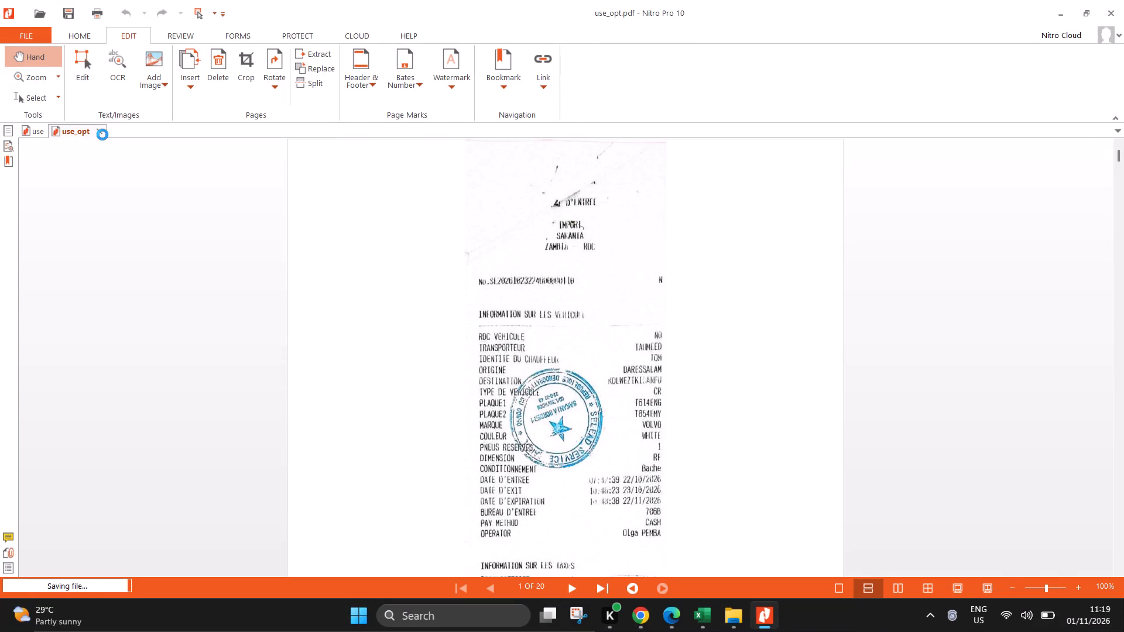
click(101, 135)
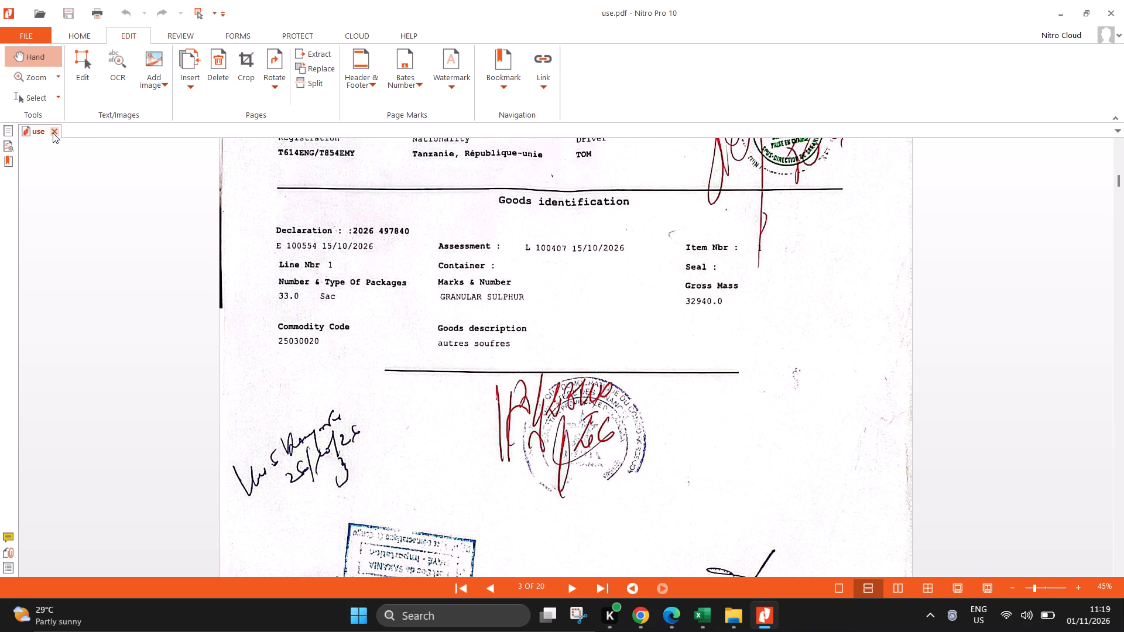
click(53, 133)
Delete the six T614 source PDFs and the unoptimized use PDF from the RELOAD folder, keeping use_opt.
click(725, 621)
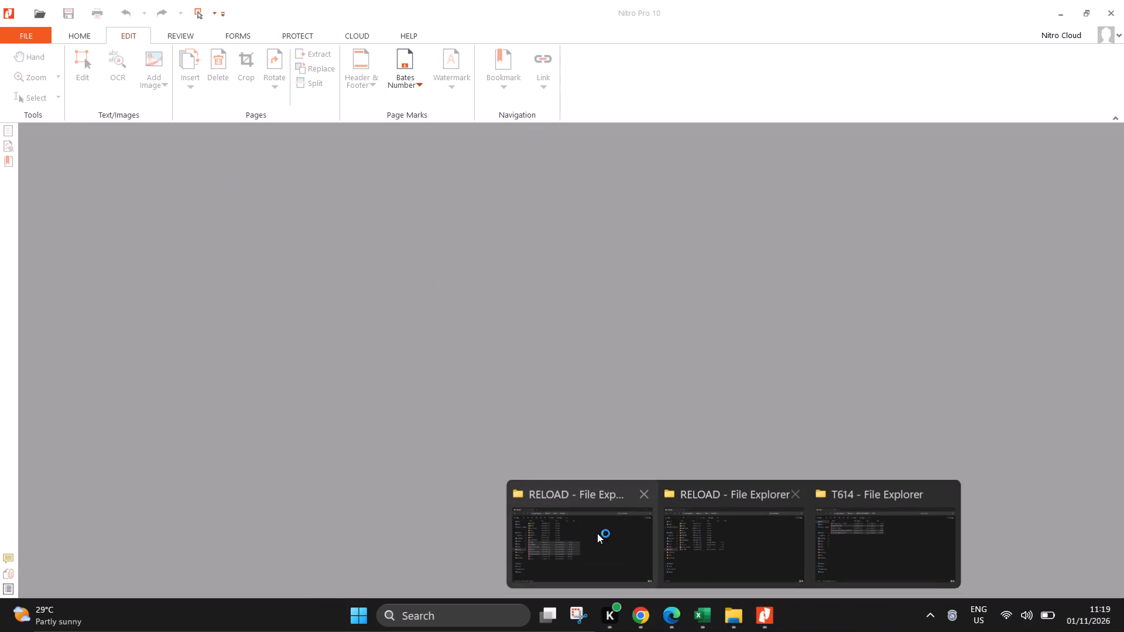
click(594, 526)
ctrl+click(189, 389)
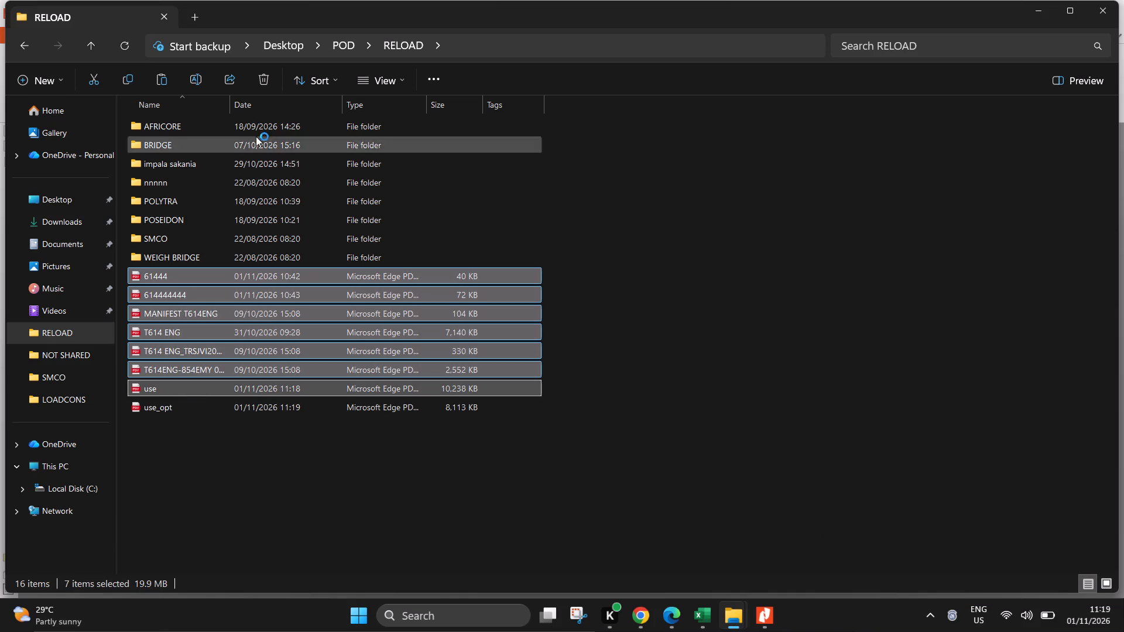
click(268, 77)
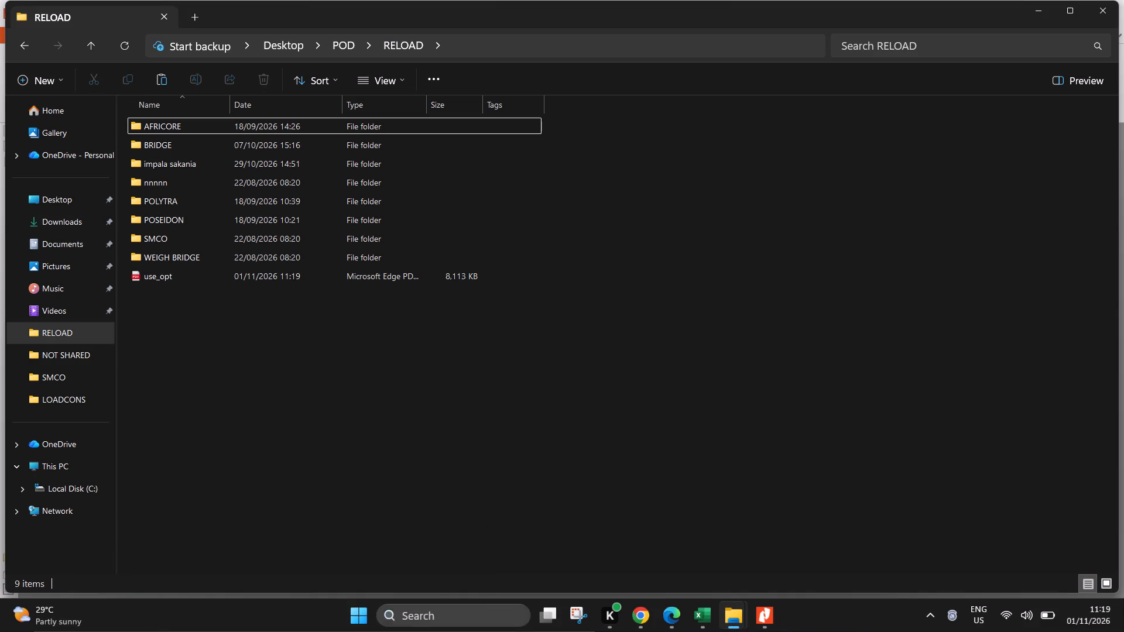
Open the LOADCONS folder inside BRDIGE SEPTEMBER on the desktop.
click(434, 616)
click(746, 621)
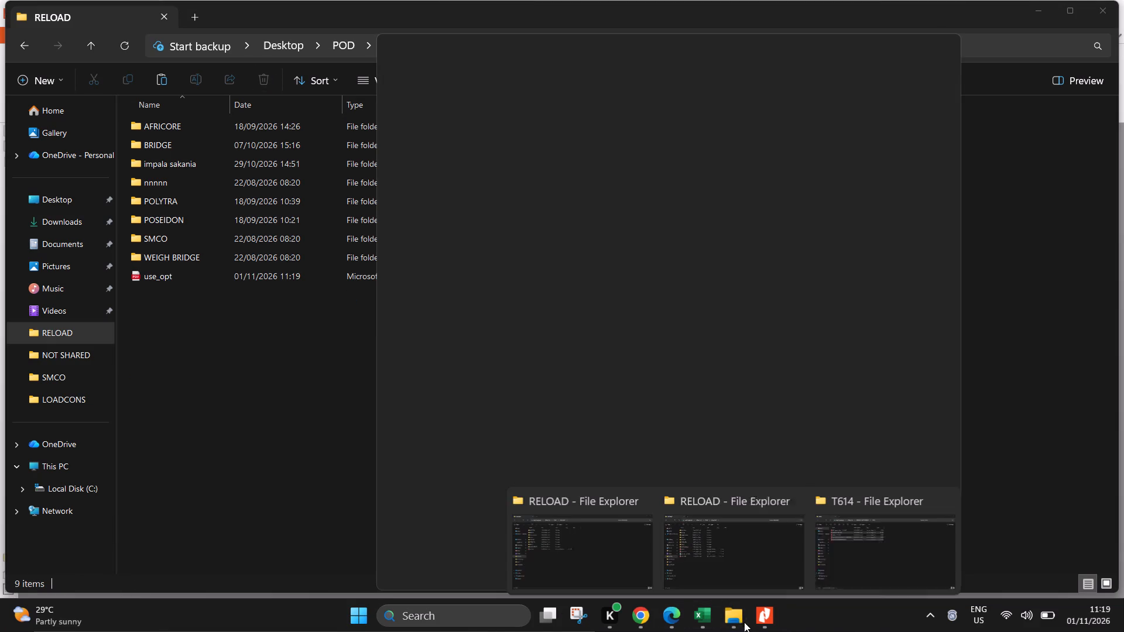
click(746, 545)
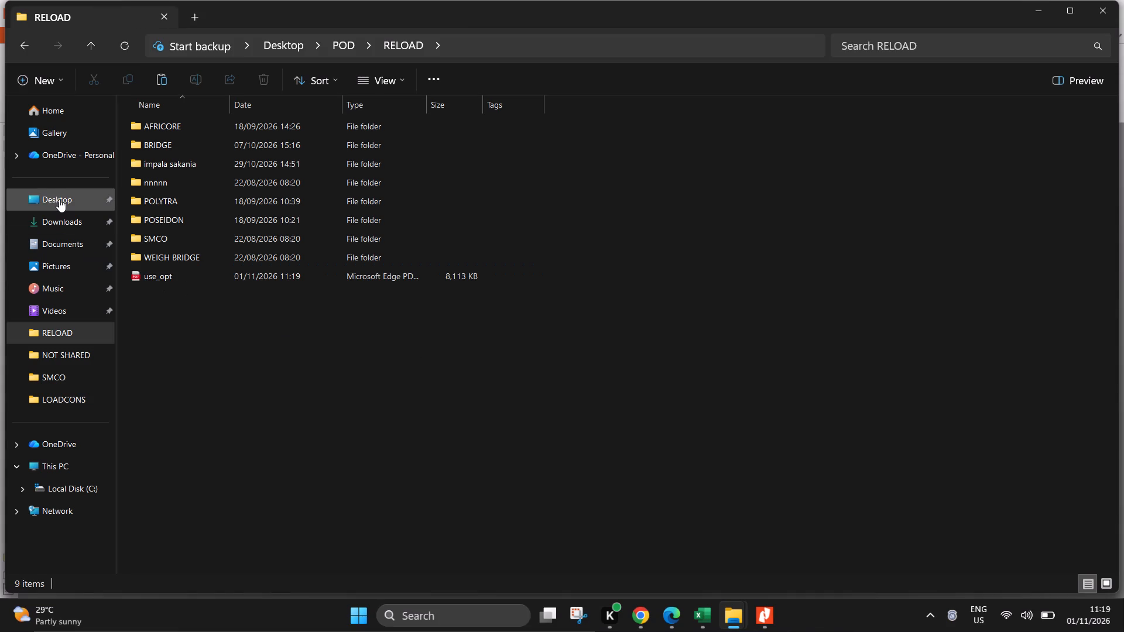
click(734, 611)
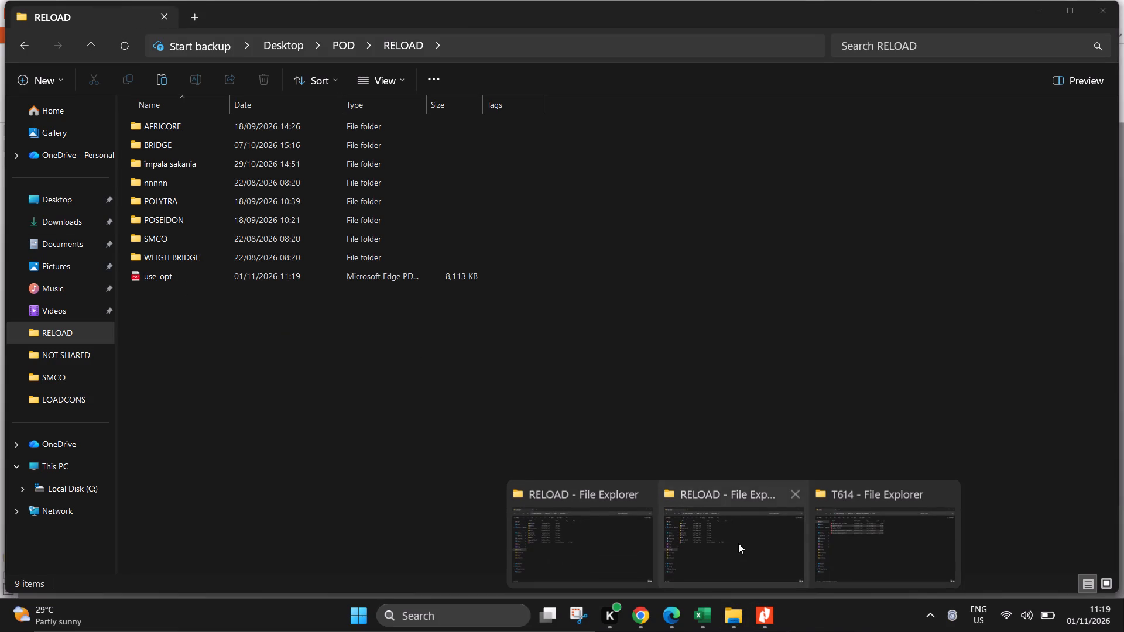
click(738, 543)
double_click(73, 194)
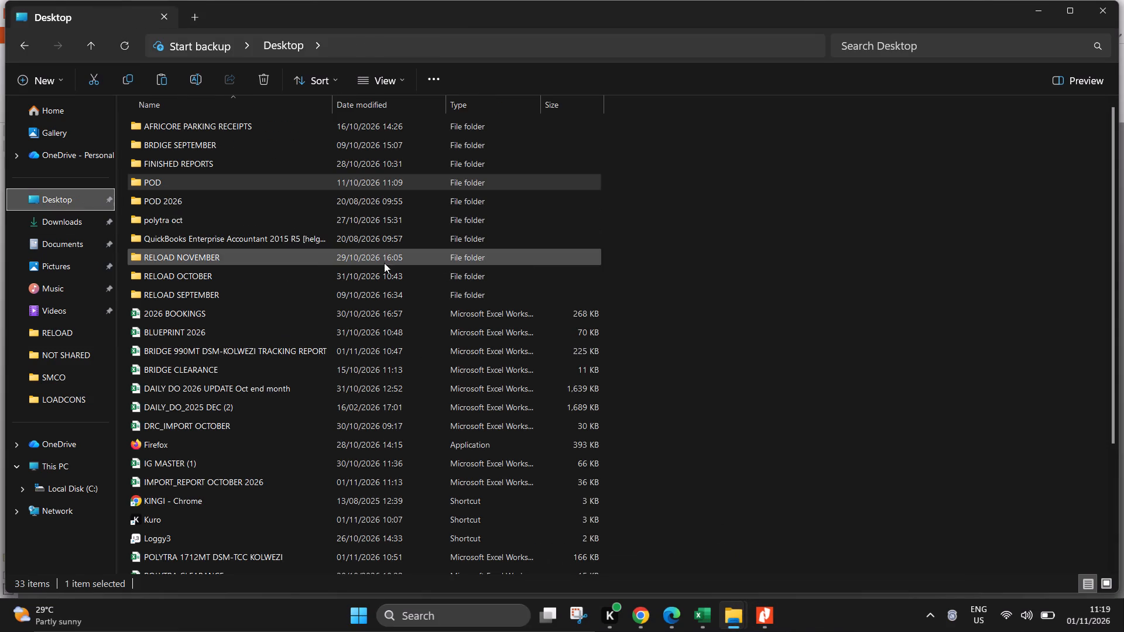
double_click(187, 143)
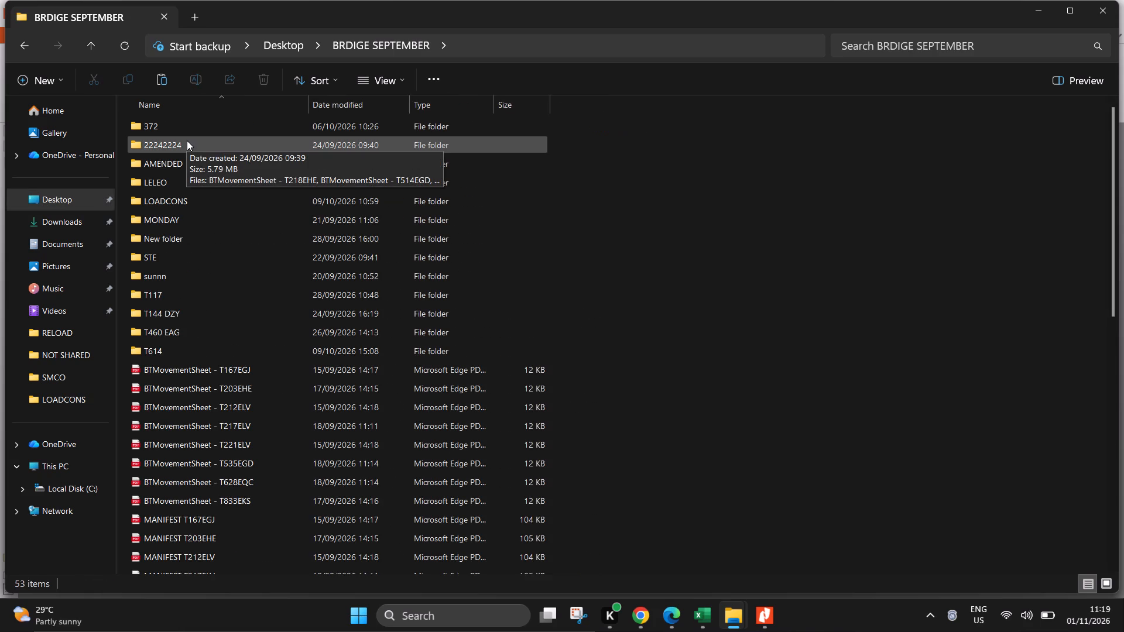
double_click(152, 201)
double_click(161, 332)
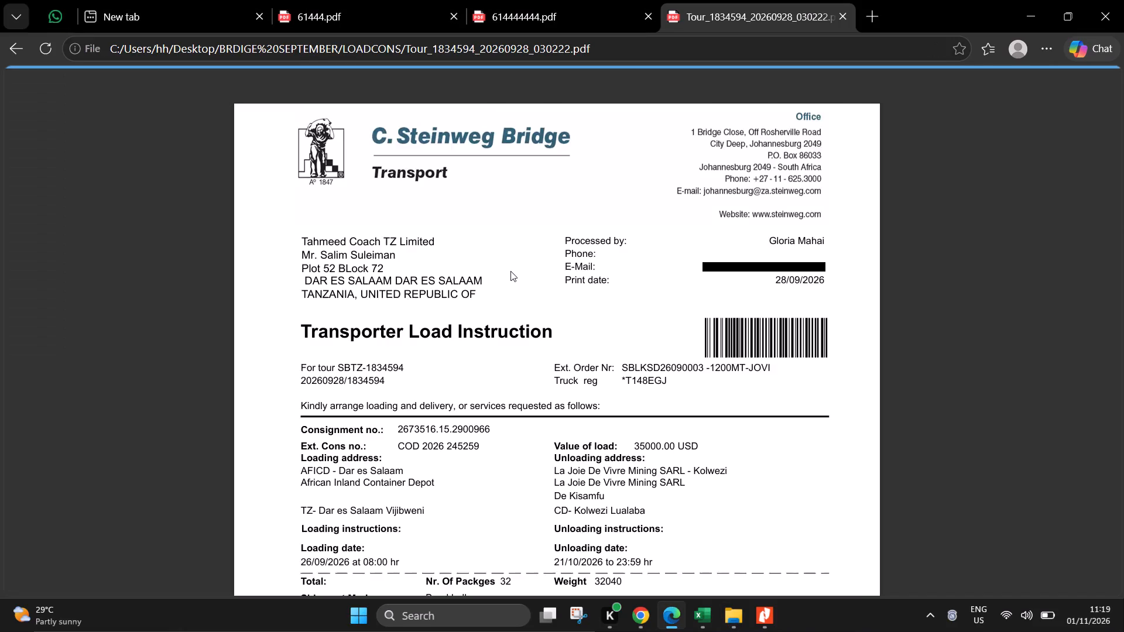
scroll(678, 319, down, 11)
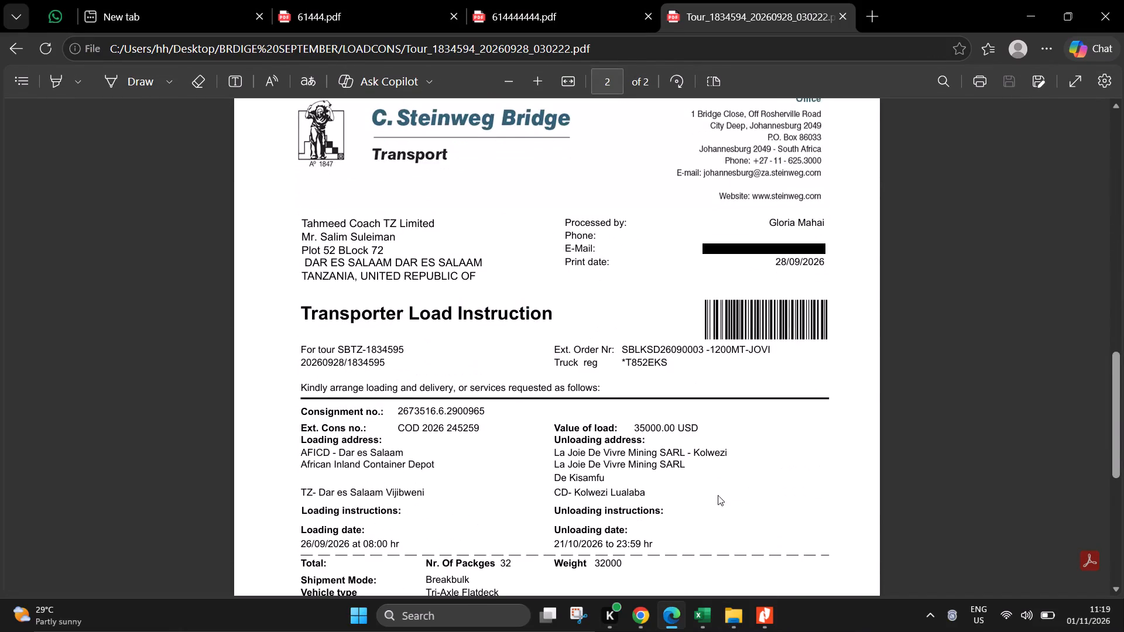
click(727, 613)
click(776, 555)
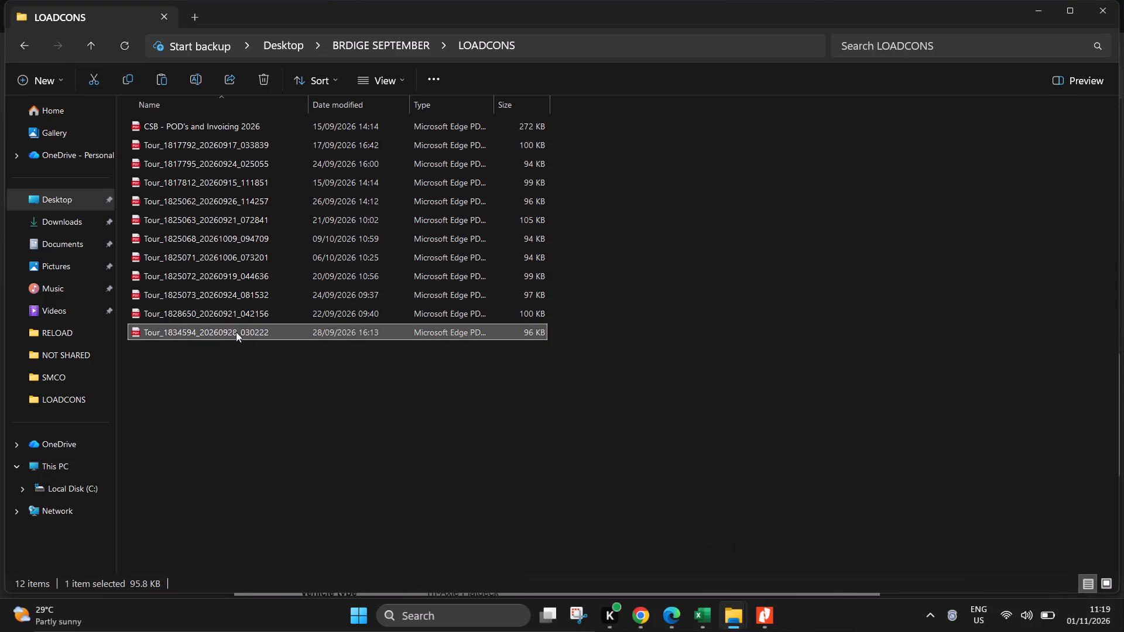
double_click(223, 311)
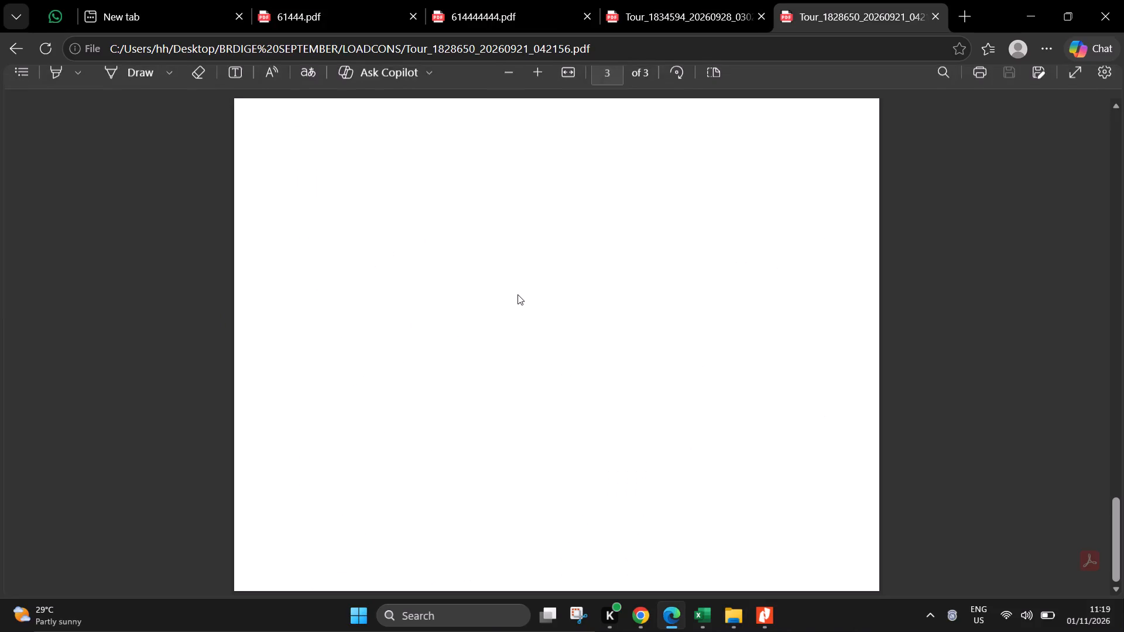
scroll(522, 305, up, 16)
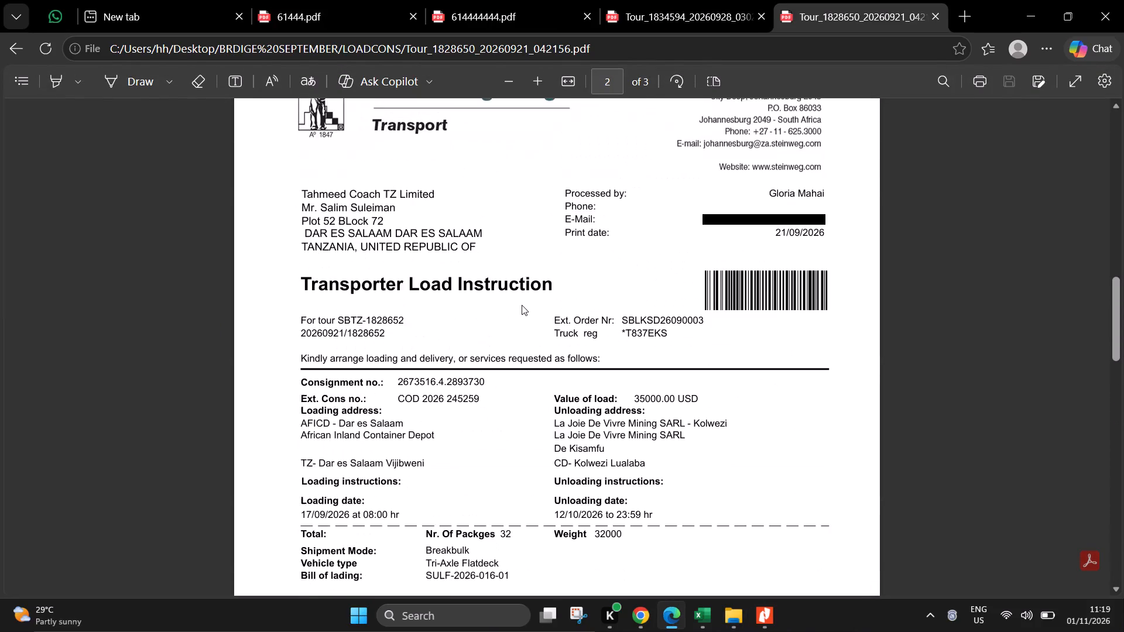
scroll(522, 305, up, 10)
click(732, 607)
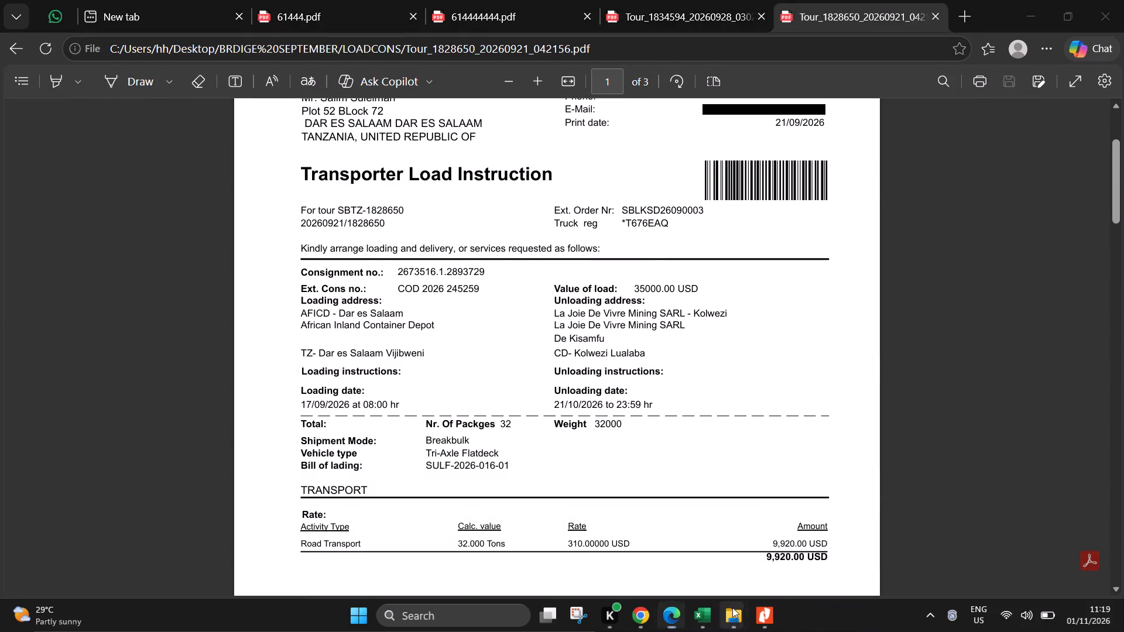
click(746, 539)
double_click(199, 294)
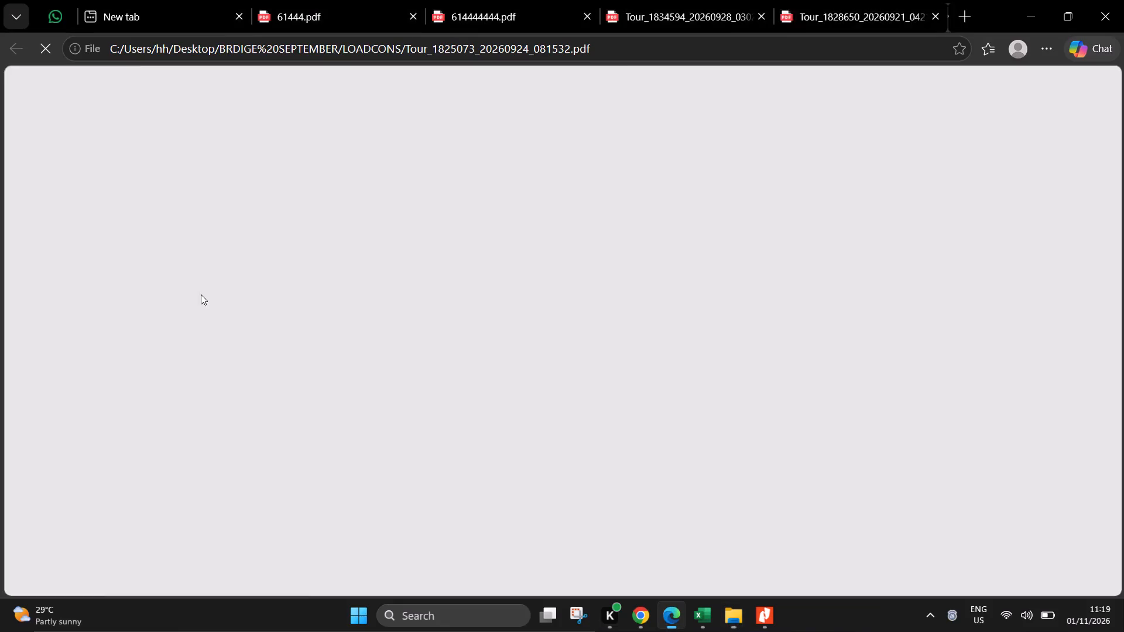
scroll(499, 295, down, 8)
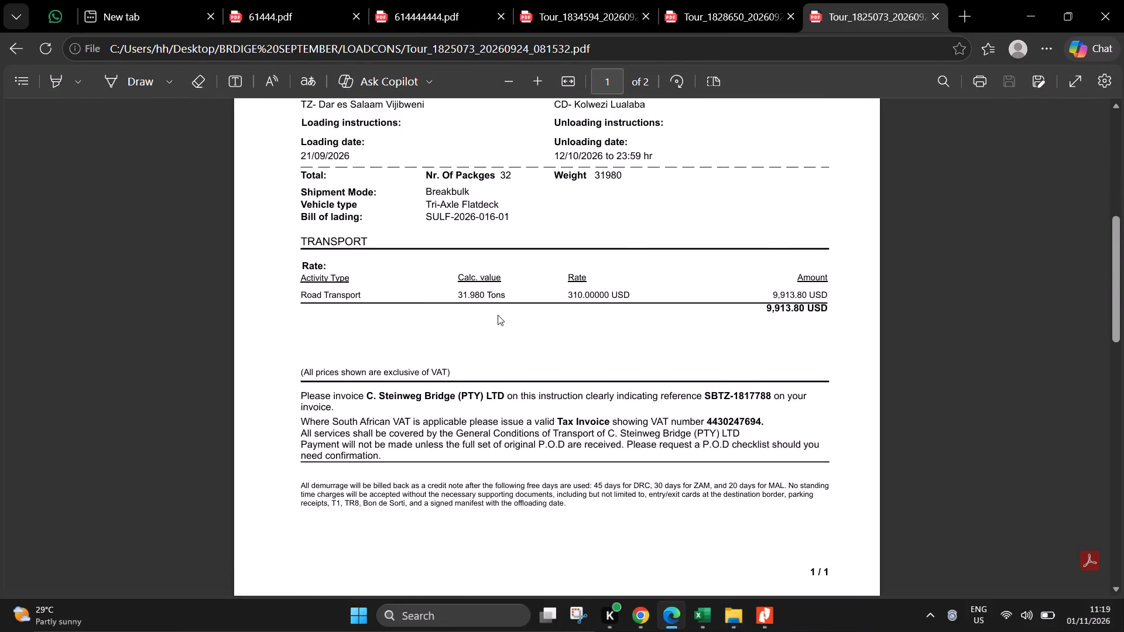
scroll(498, 315, down, 3)
click(729, 613)
click(710, 555)
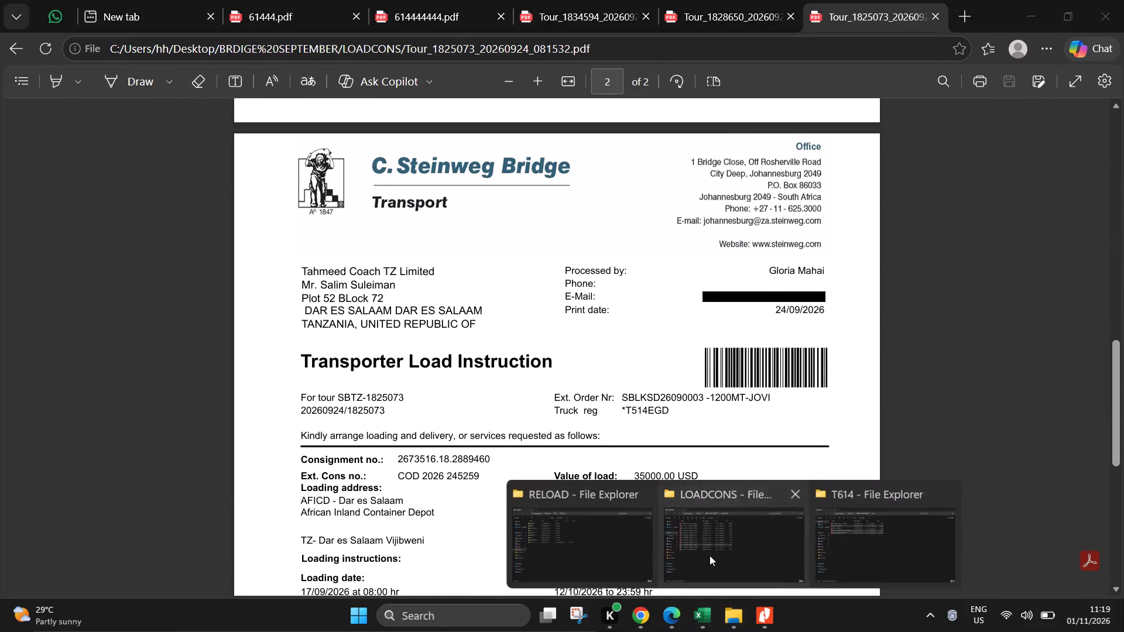
click(211, 266)
double_click(204, 273)
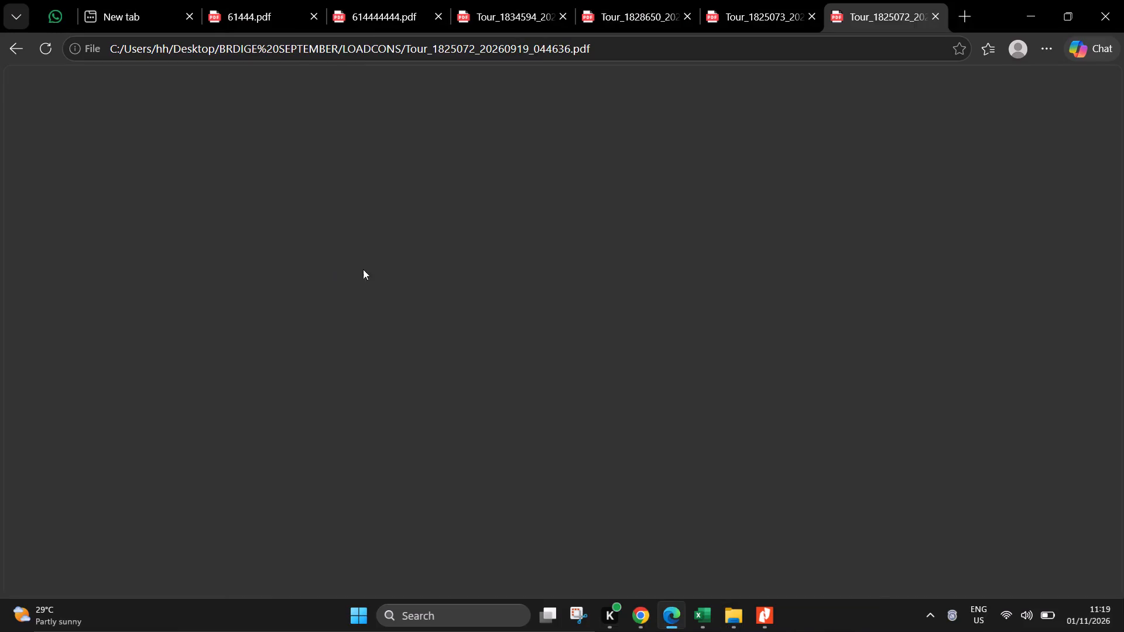
scroll(496, 265, down, 12)
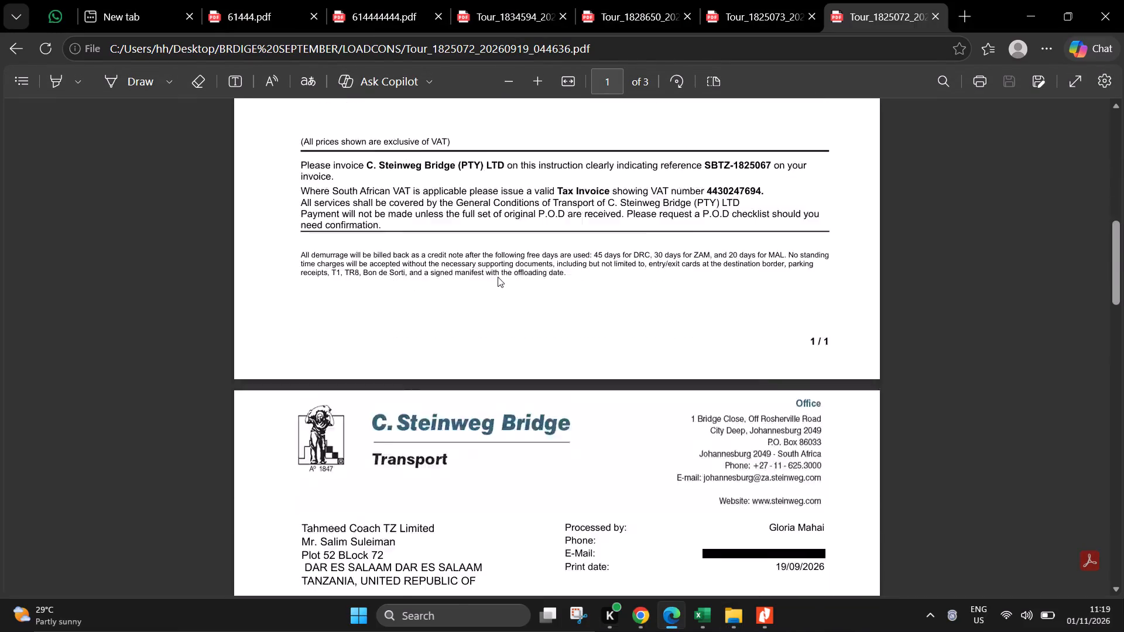
scroll(498, 277, down, 11)
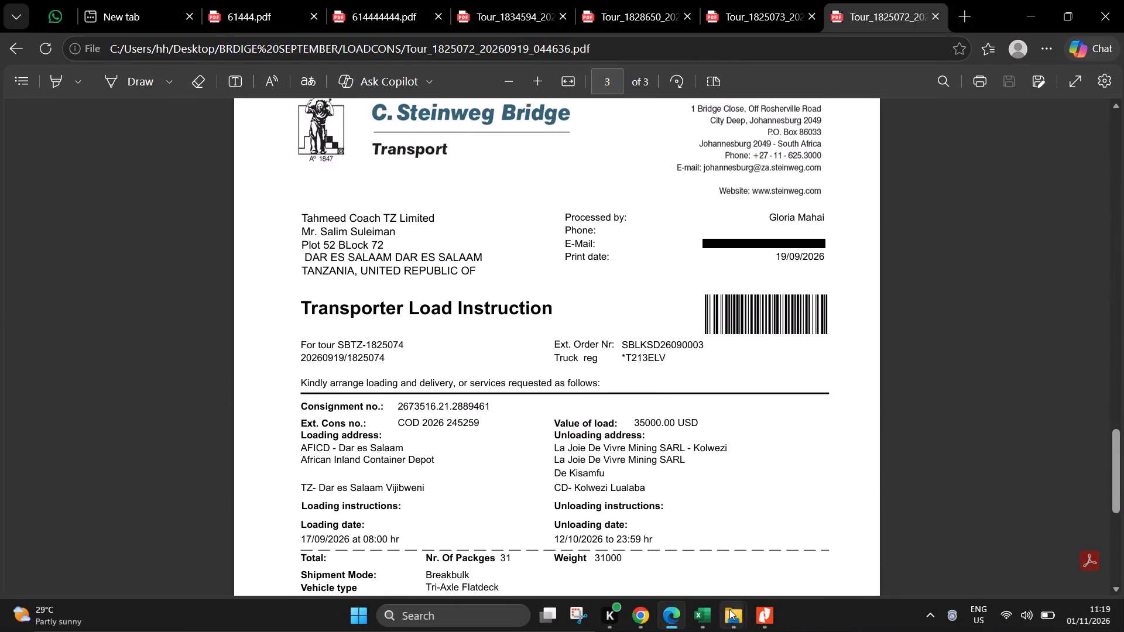
click(729, 609)
click(733, 556)
double_click(191, 252)
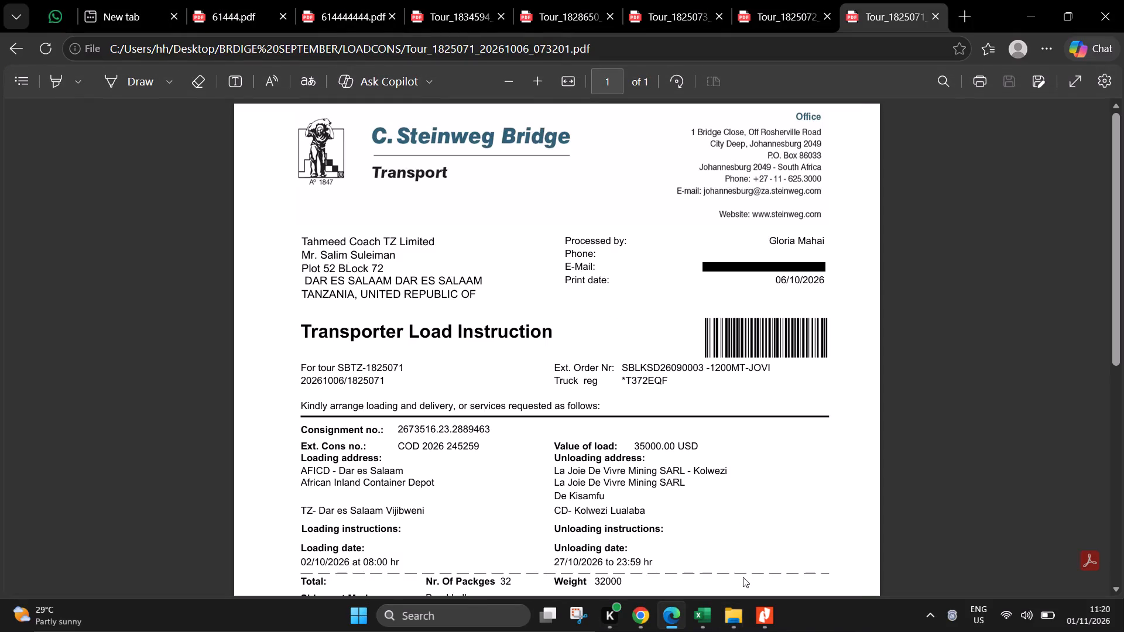
Open Tour_1825068_20261009_094709, save a copy under the same name in the RELOAD folder, and minimize the open windows.
click(735, 626)
click(687, 562)
double_click(203, 240)
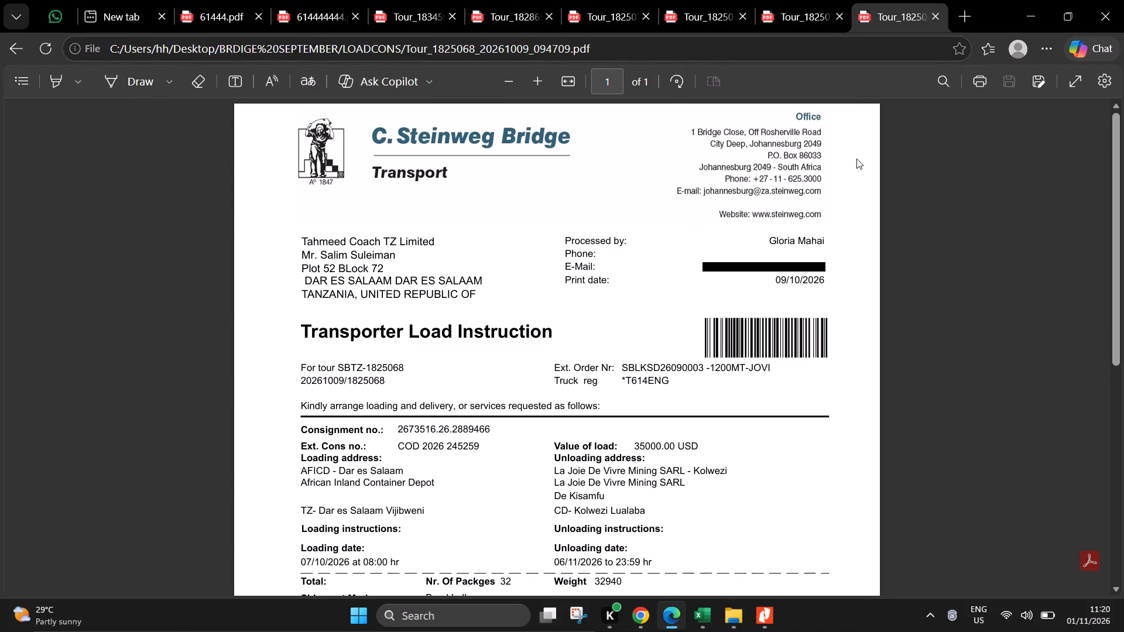
click(1041, 81)
scroll(272, 122, down, 5)
click(441, 310)
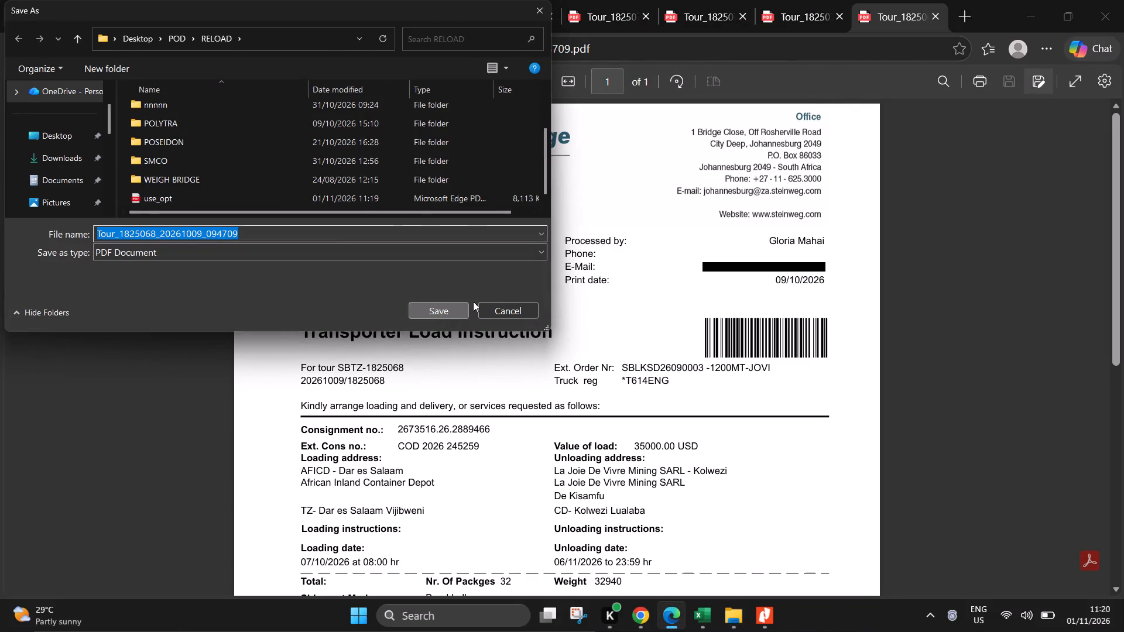
click(1019, 19)
click(1034, 12)
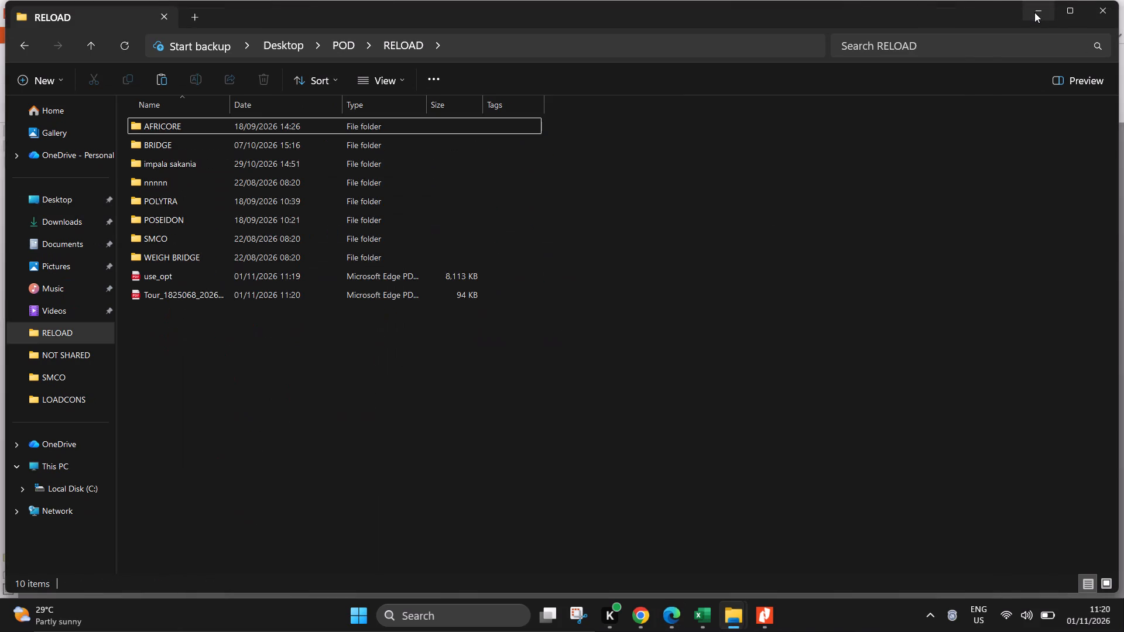
click(1034, 12)
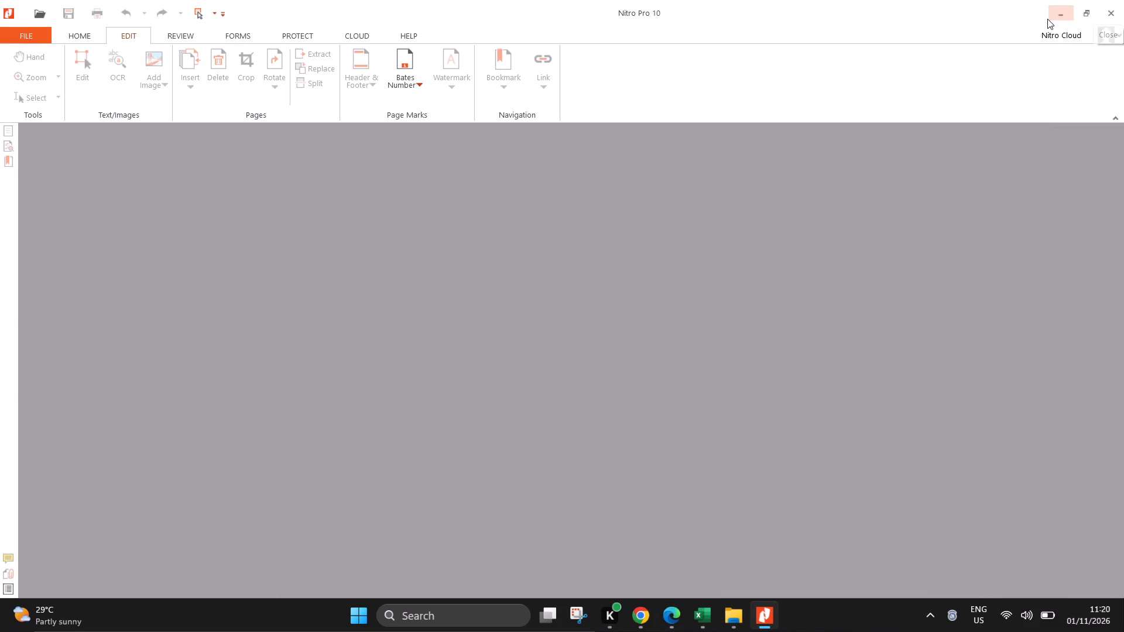
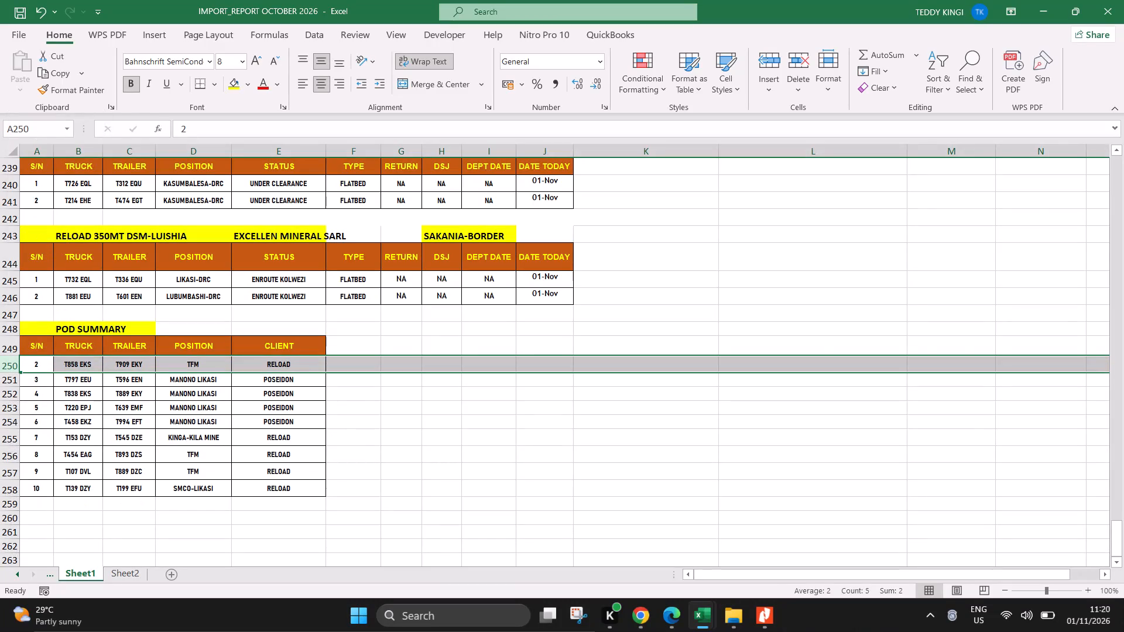
Renumber the POD SUMMARY S/N column 1 to 9 by copying serials 1 and 2 from the Kasumbalesa rows and filling down, and save the workbook.
drag(42, 185, 43, 200)
key(ctrl+c)
click(35, 364)
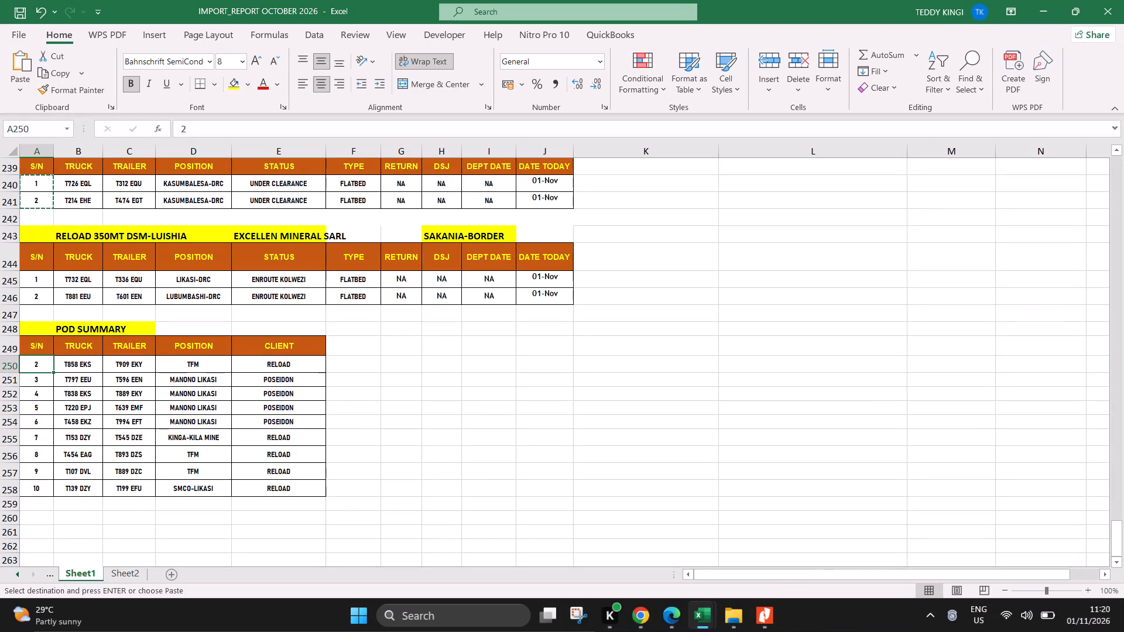
key(ctrl+v)
double_click(55, 384)
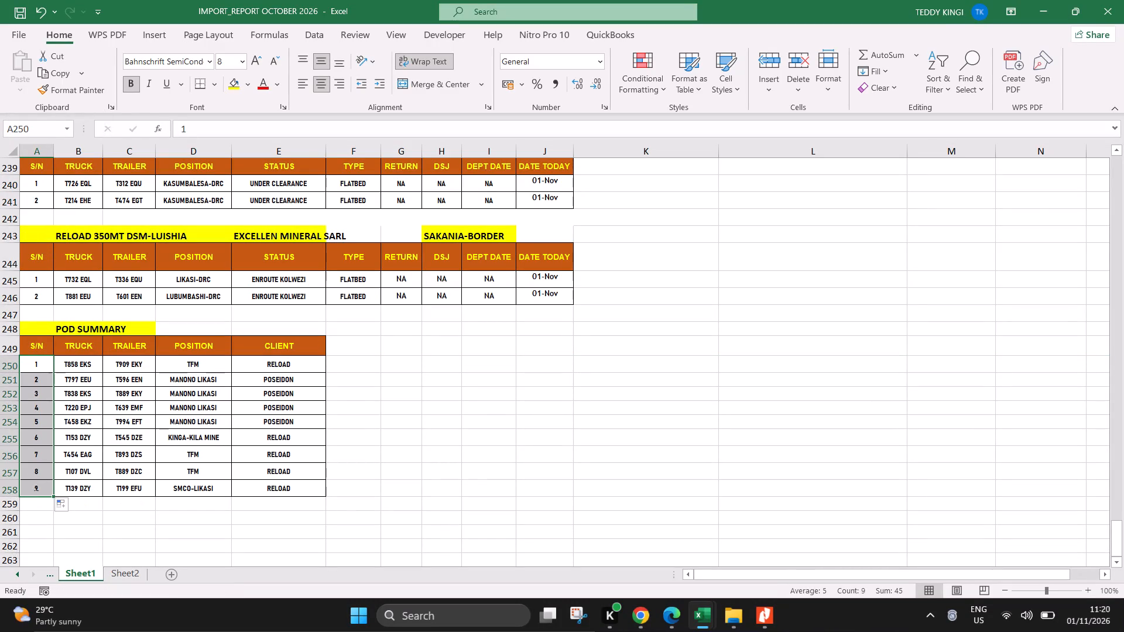
click(653, 424)
click(18, 6)
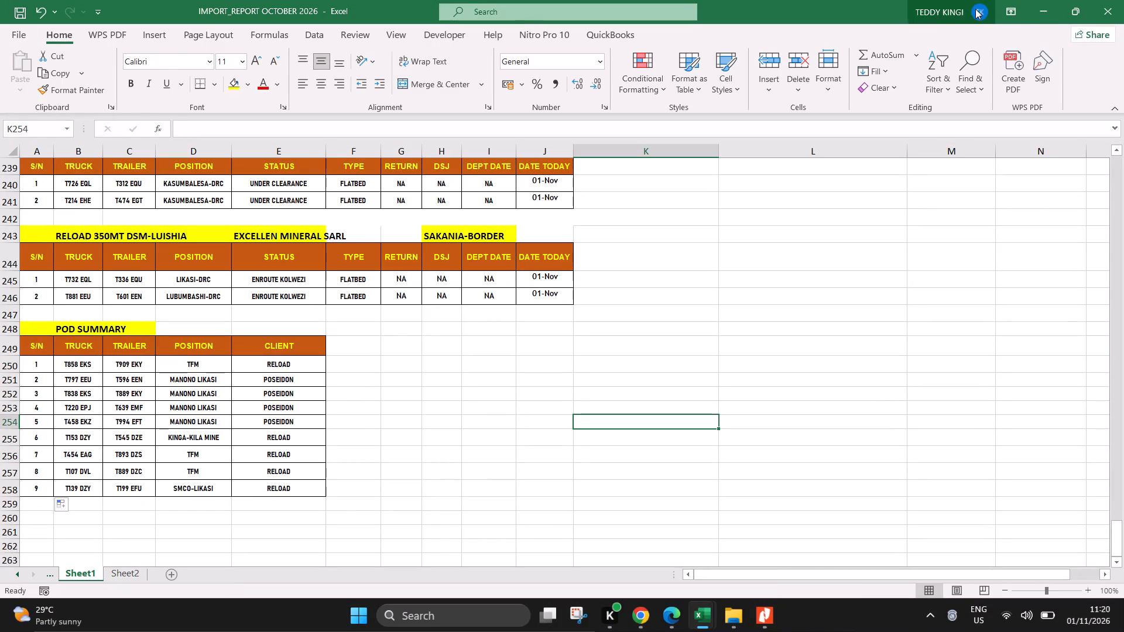
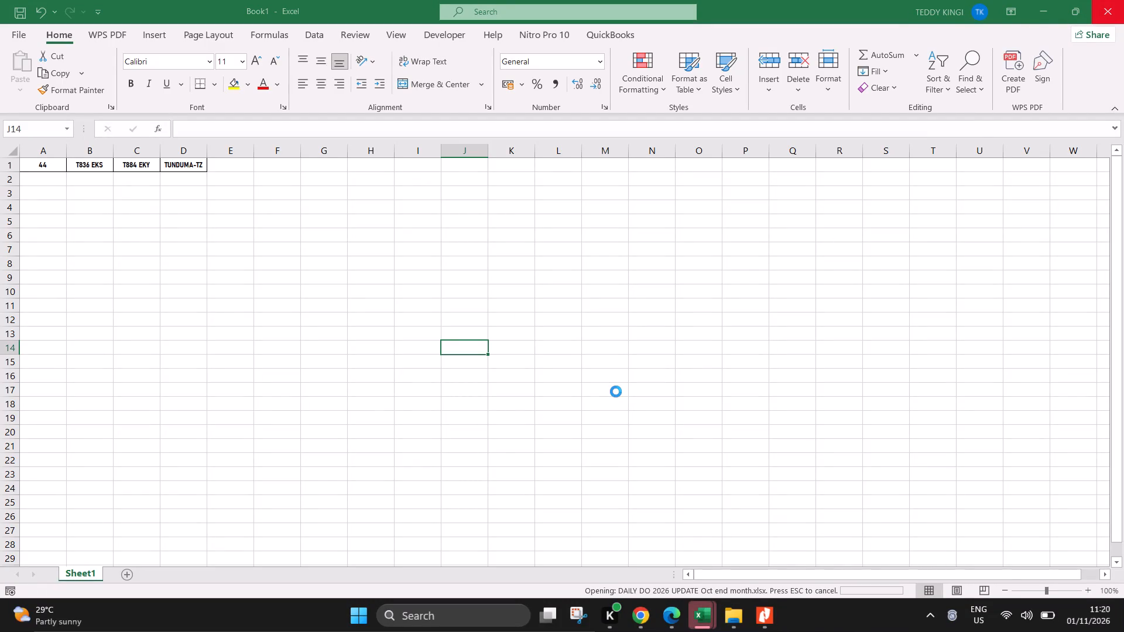
Switch to the Afritrack vehicle tracking page in Chrome while the DAILY DO 2026 UPDATE workbook opens.
click(703, 619)
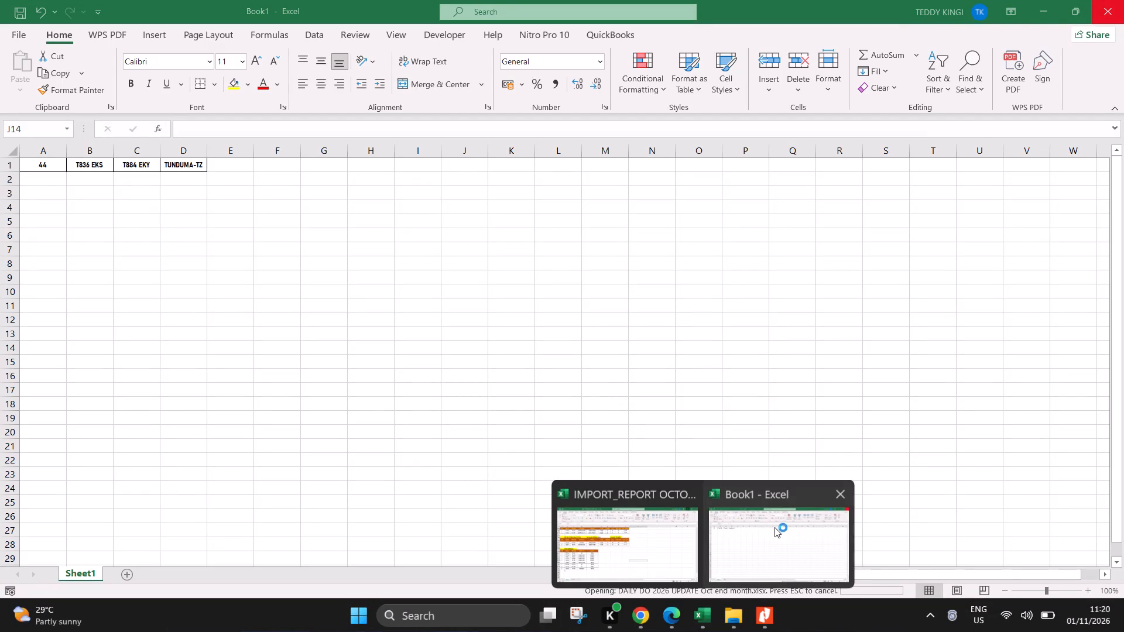
click(876, 324)
click(642, 617)
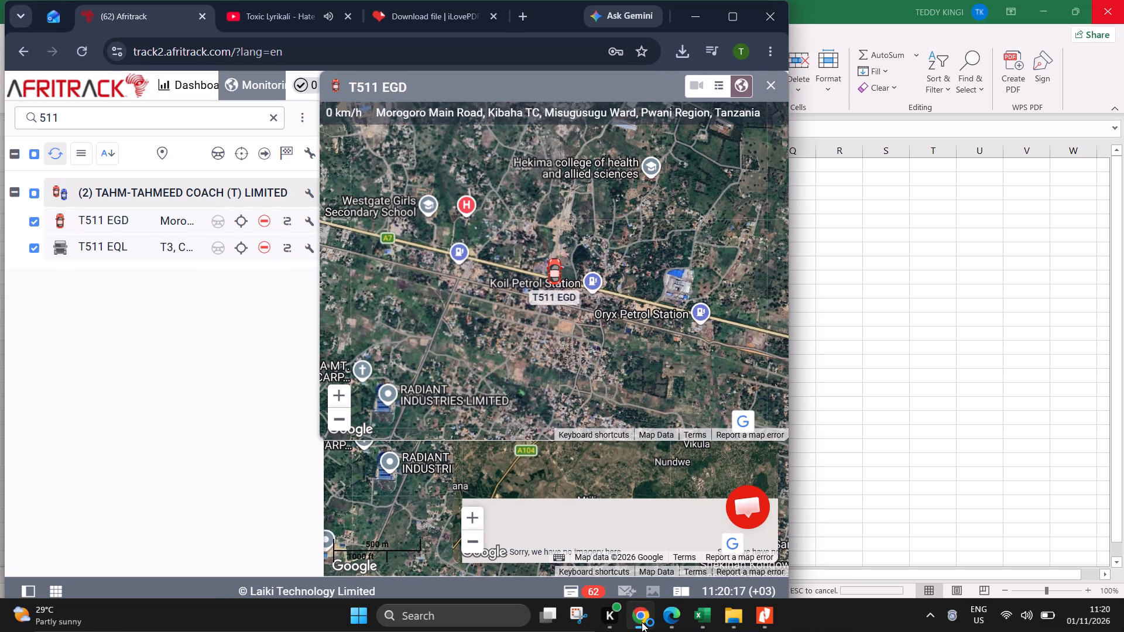
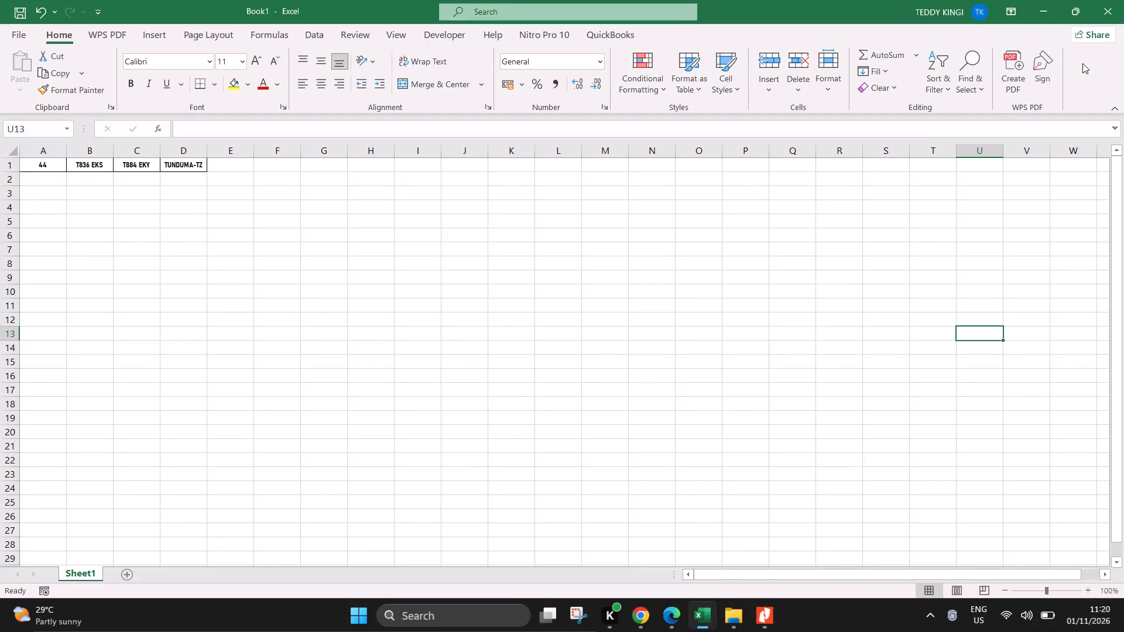
Close the Book1 workbook containing the single T836 EKS truck row.
click(1109, 7)
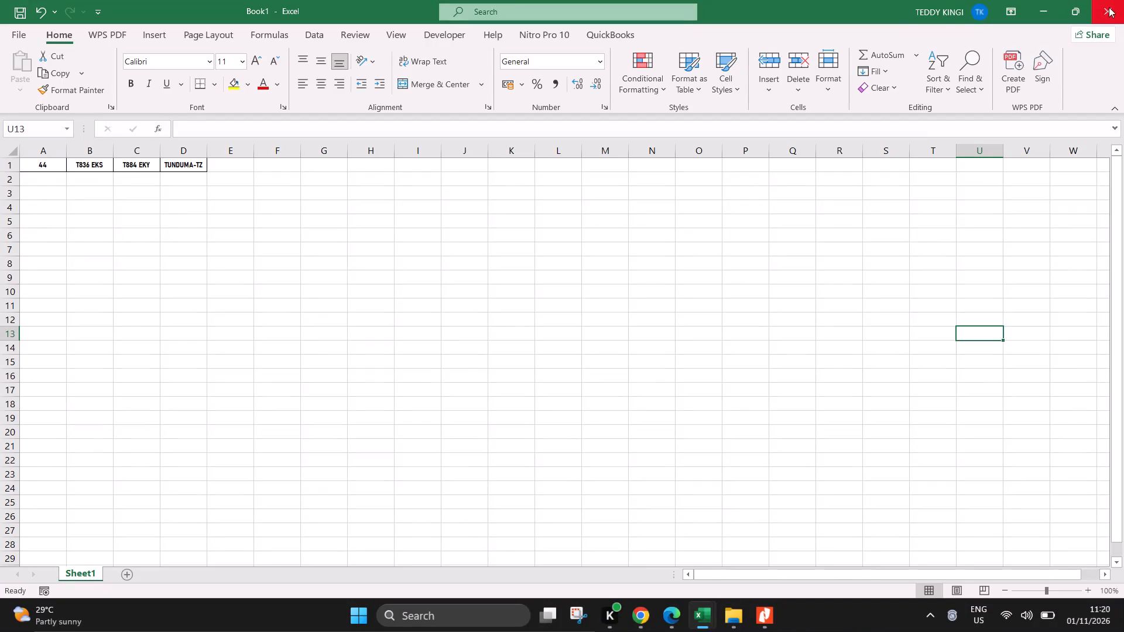
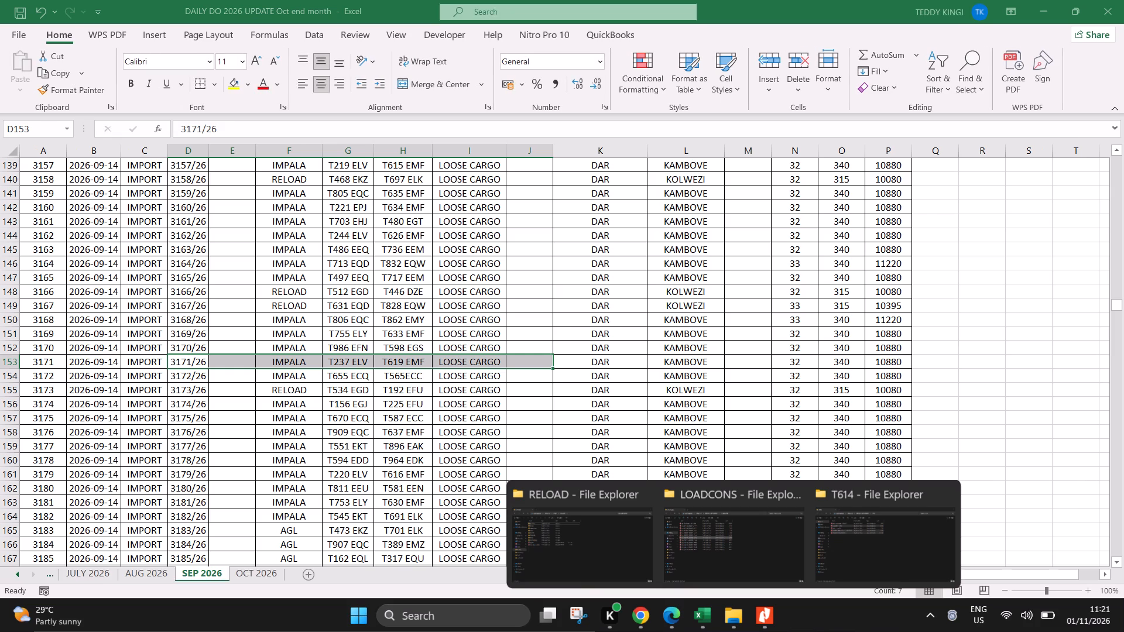
Find T614 in the SEP 2026 sheet and select its entry from the DO number through the trailer number, D226:H226.
click(1027, 362)
key(ctrl+f)
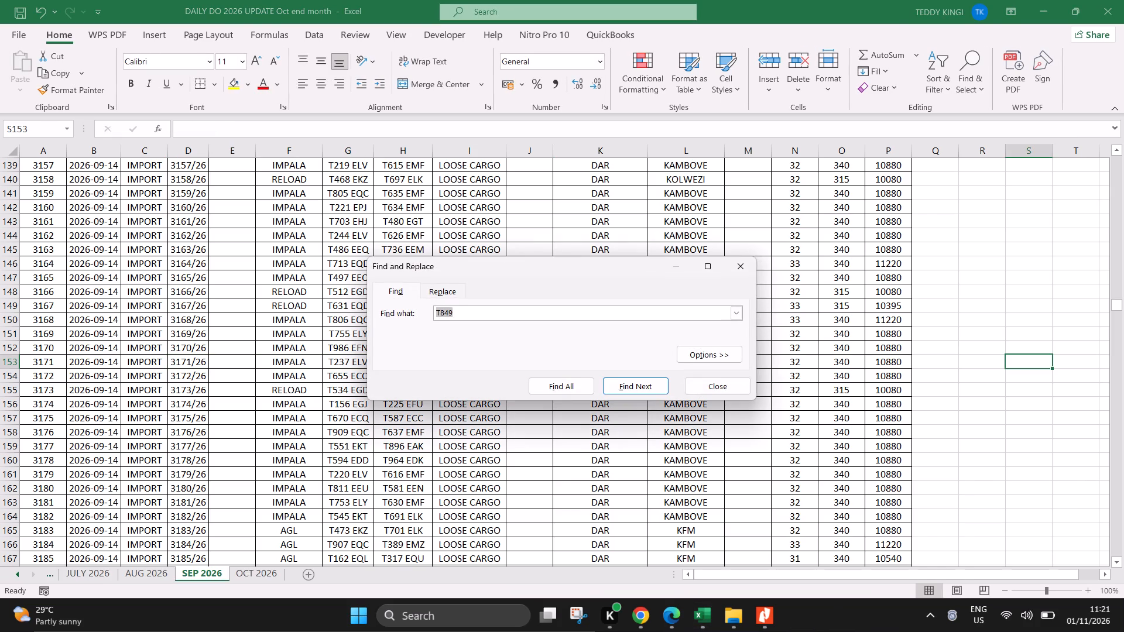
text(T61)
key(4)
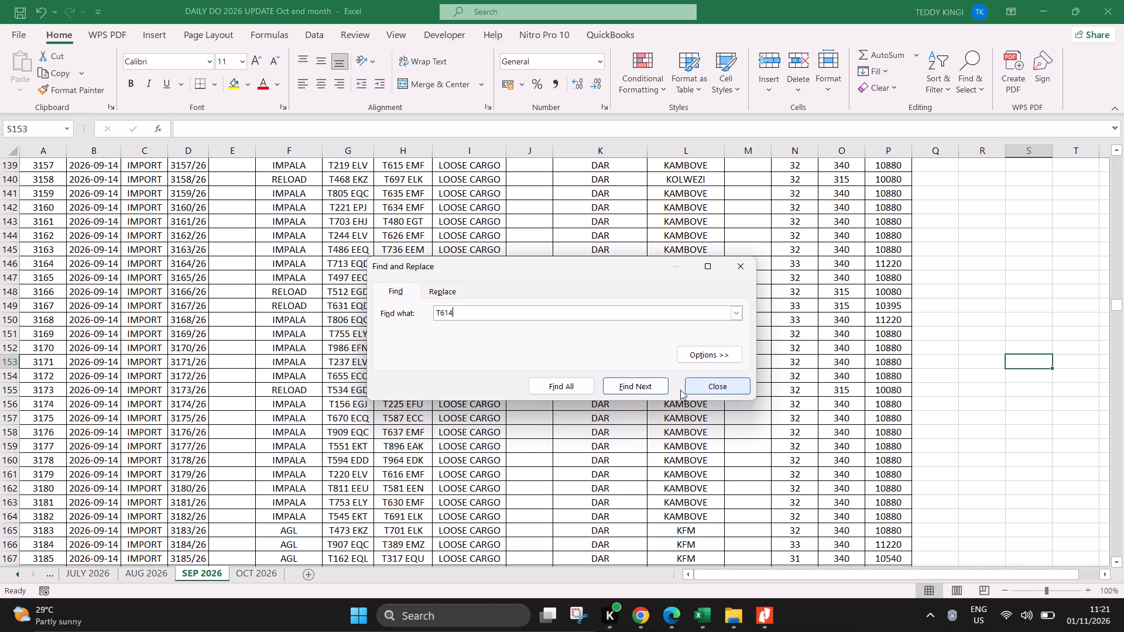
click(634, 380)
click(634, 328)
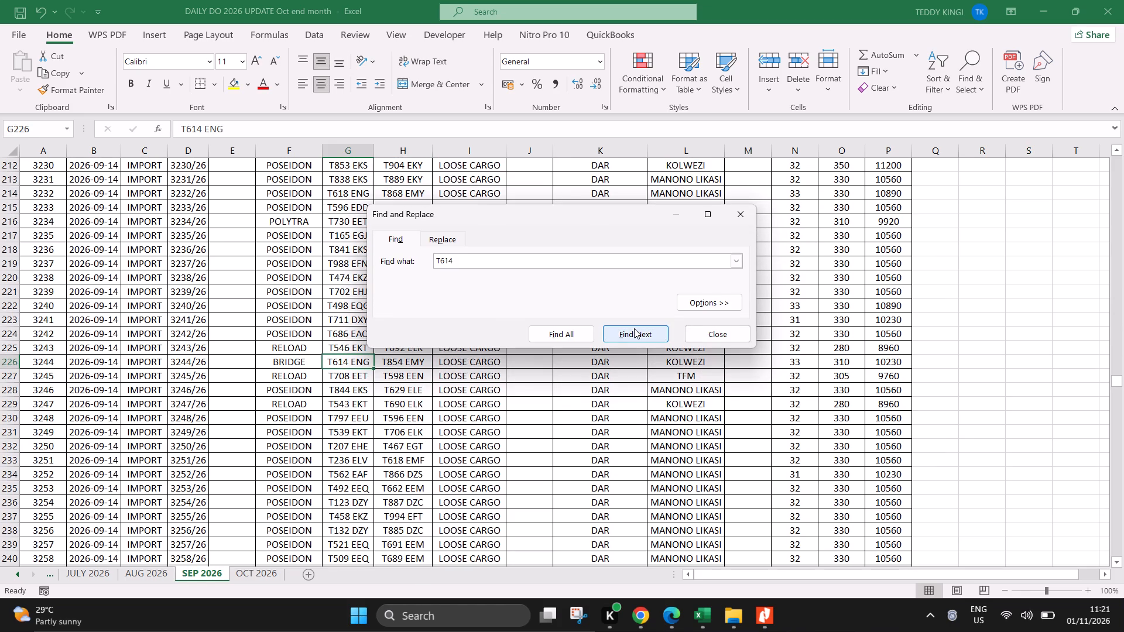
drag(173, 362, 406, 364)
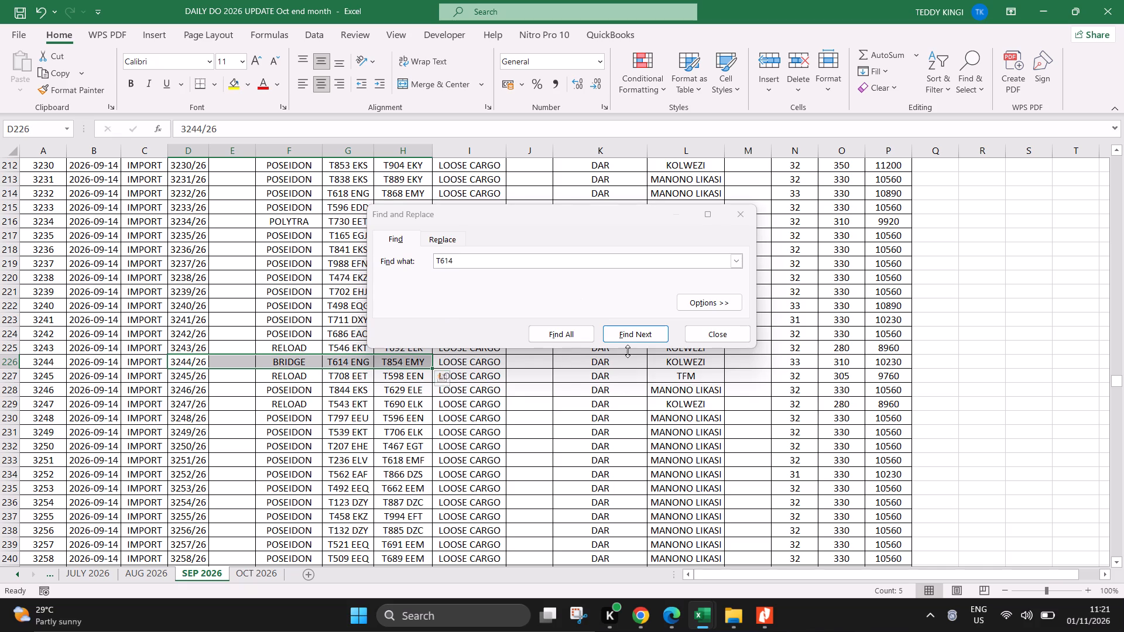
Switch to the RELOAD folder in File Explorer, select the use_opt and Tour_1825068 PDFs together, and open their extended file options.
click(734, 631)
click(552, 534)
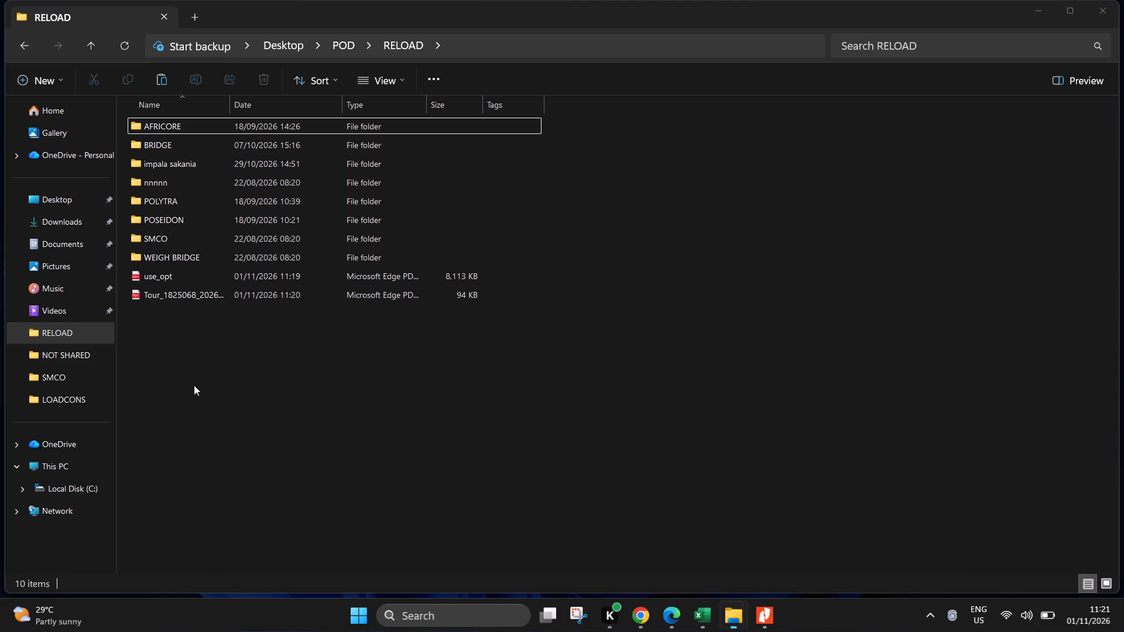
click(159, 293)
ctrl+click(167, 277)
ctrl+right_click(167, 277)
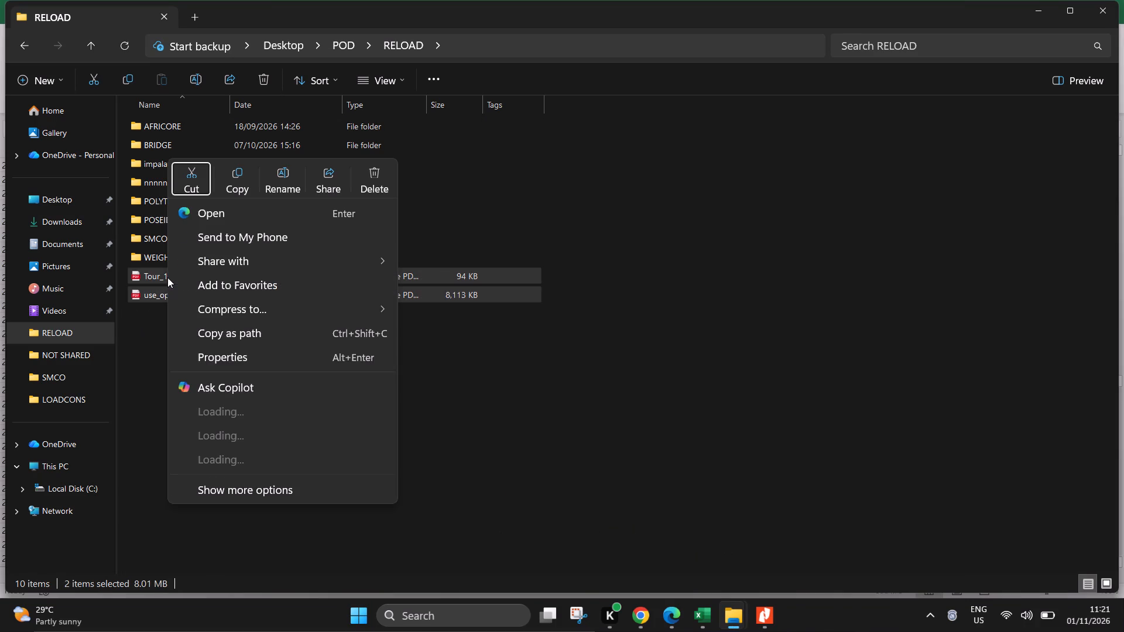
click(252, 438)
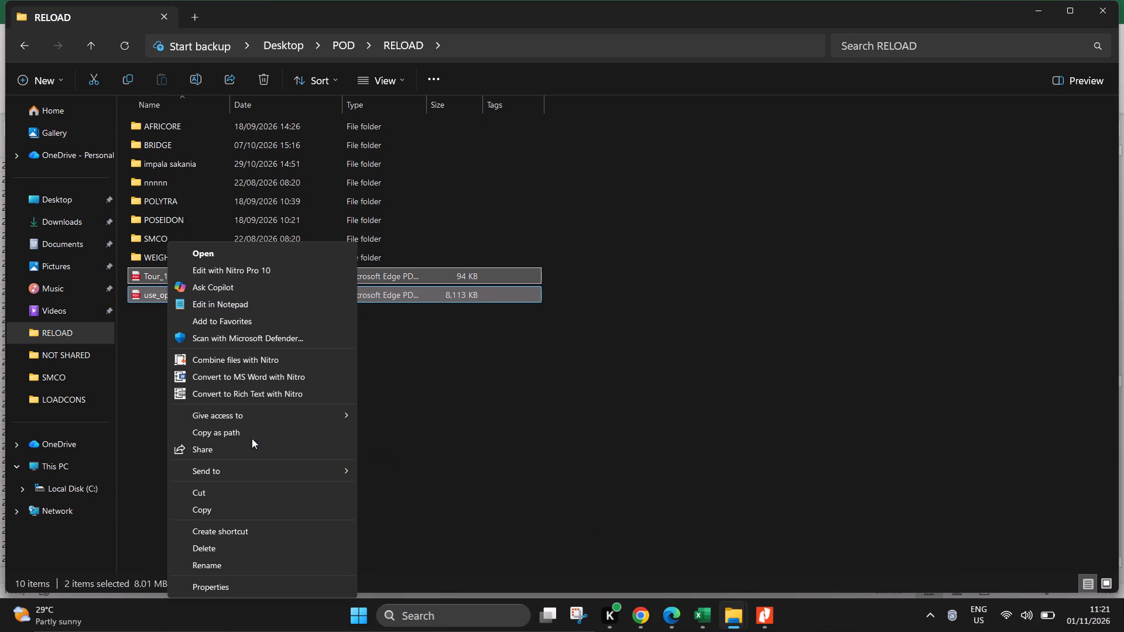
Combine the Tour_1825068 and use_opt PDFs with Nitro into one PDF named T614 ENG- DO 3244, and close it once created.
click(217, 363)
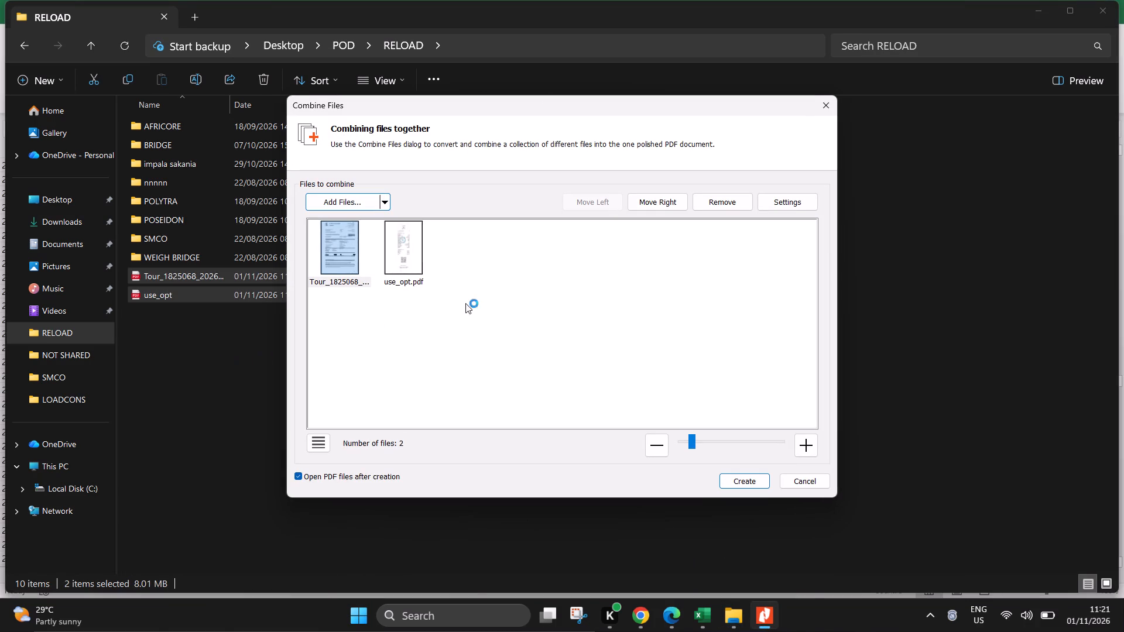
click(748, 482)
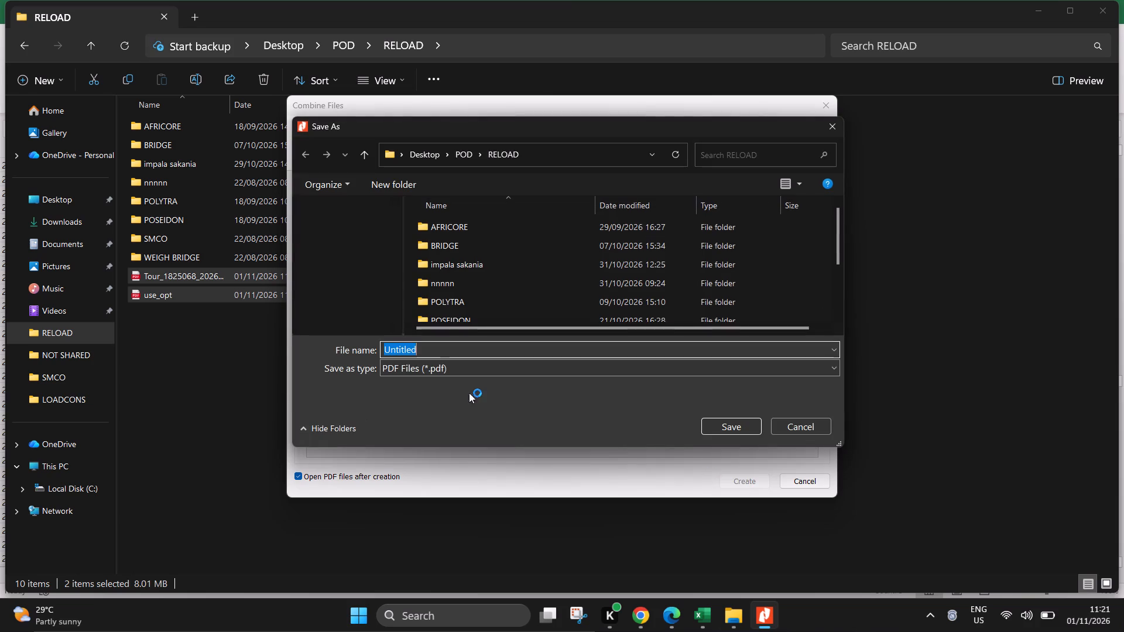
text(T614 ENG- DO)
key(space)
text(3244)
click(733, 431)
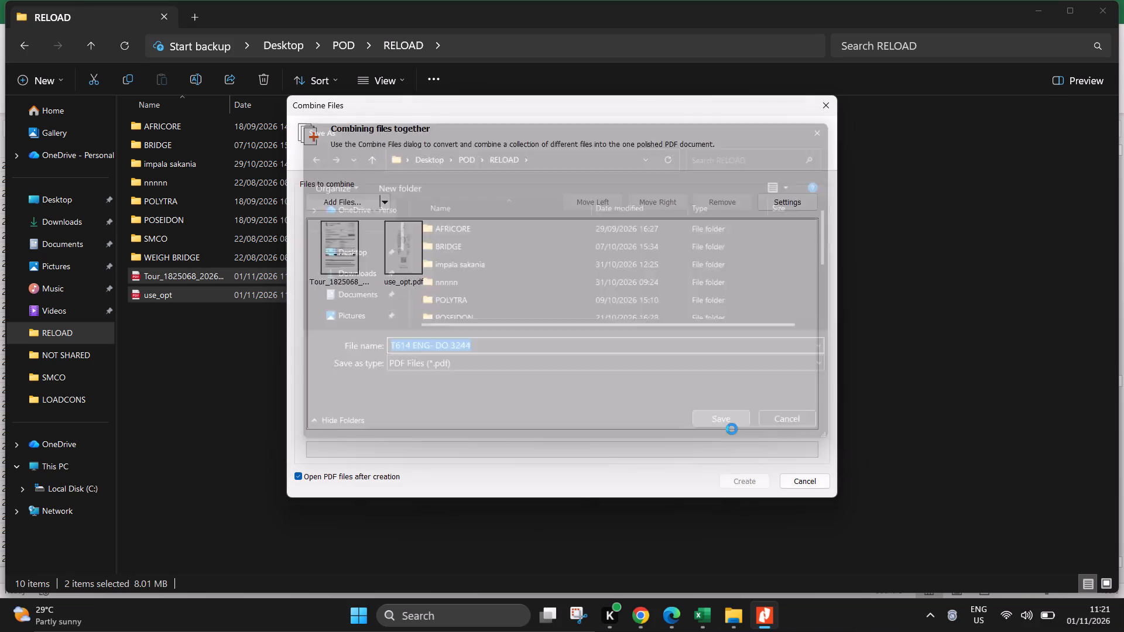
click(754, 626)
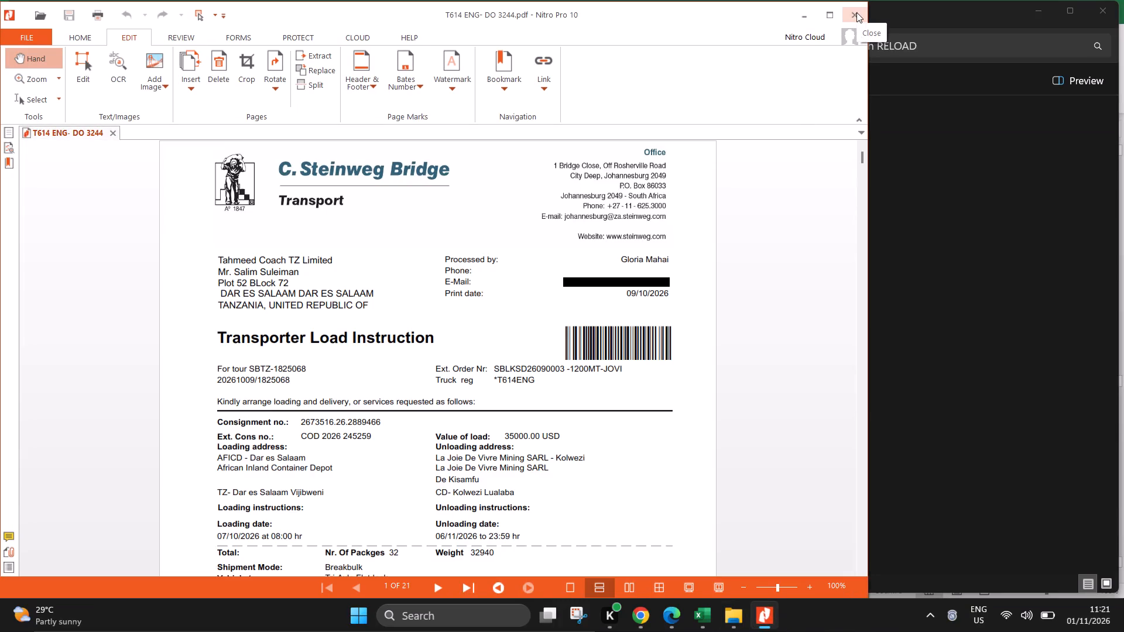
click(856, 12)
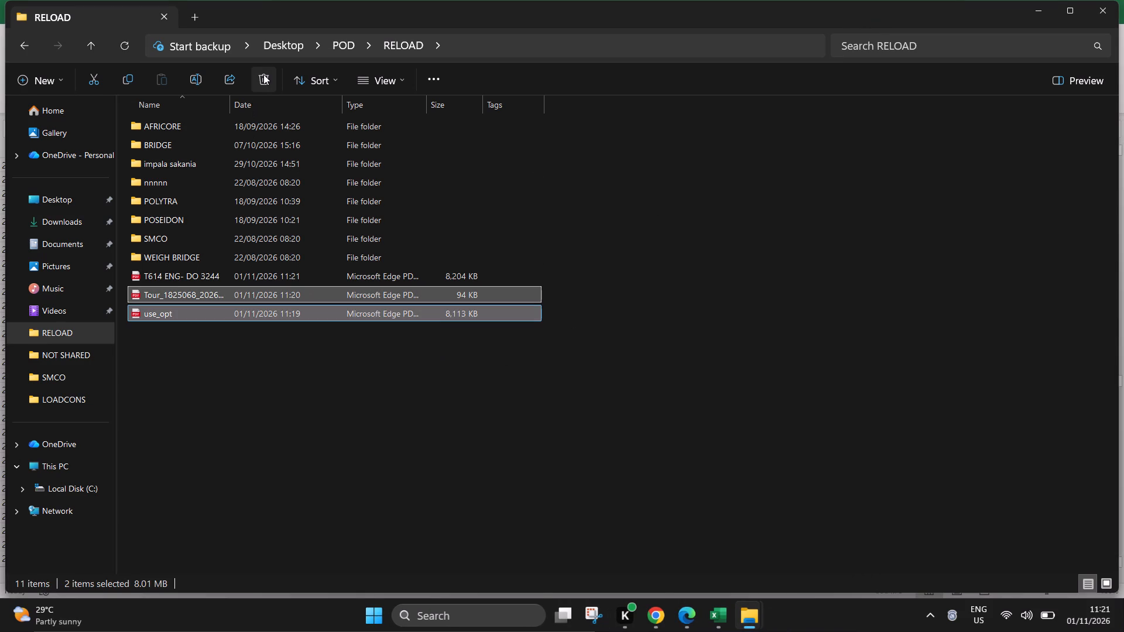
Delete the original Tour_1825068 and use_opt PDFs from the RELOAD folder.
click(263, 74)
Switch to the Afritrack vehicle tracking page in Chrome.
click(667, 631)
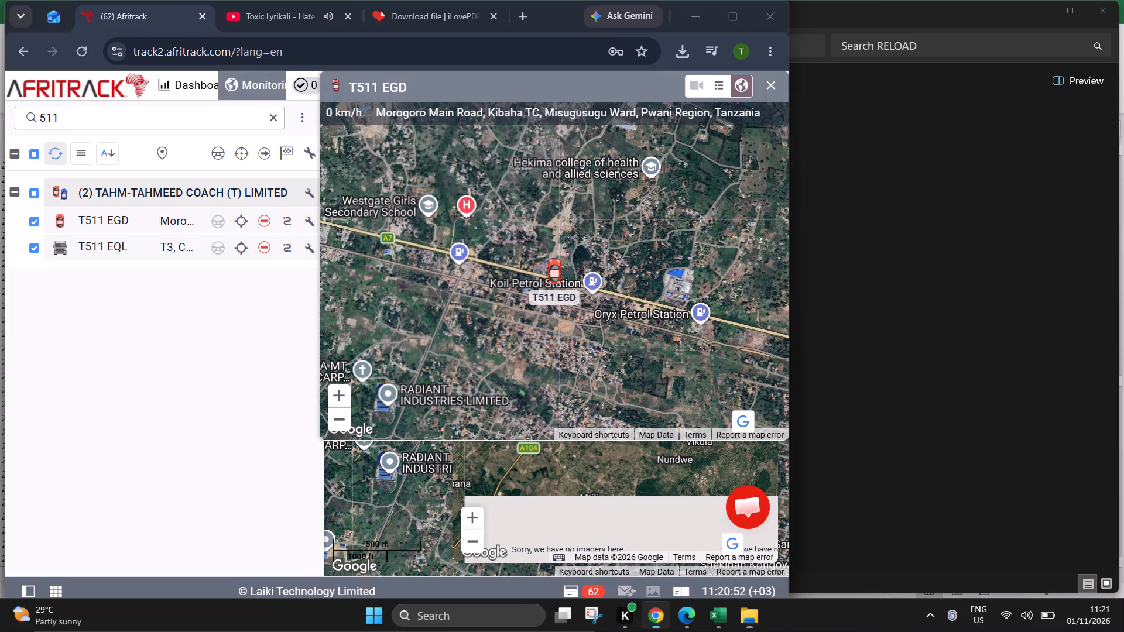